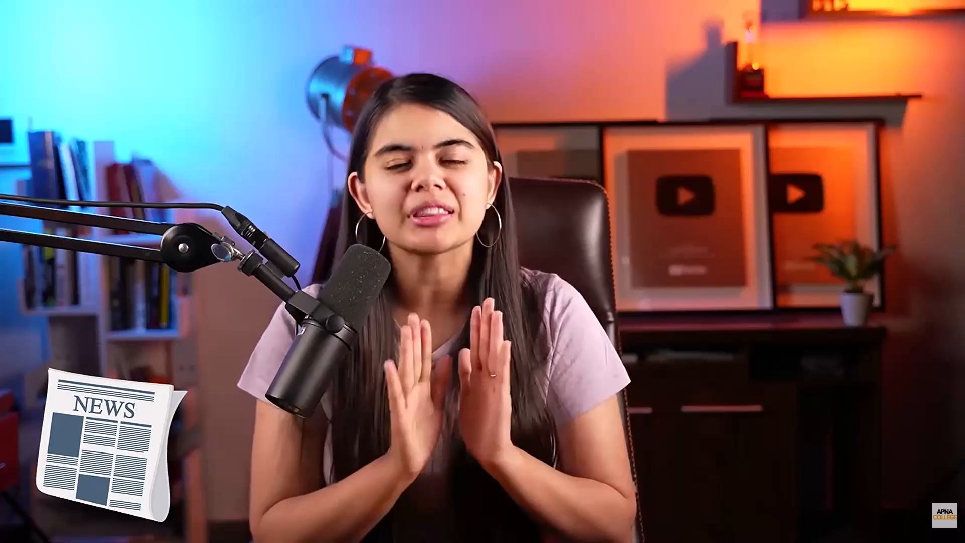
Leave the full-screen YouTube video and minimise the Brave window to switch to Google Chrome.
key("grave")
key("Escape")
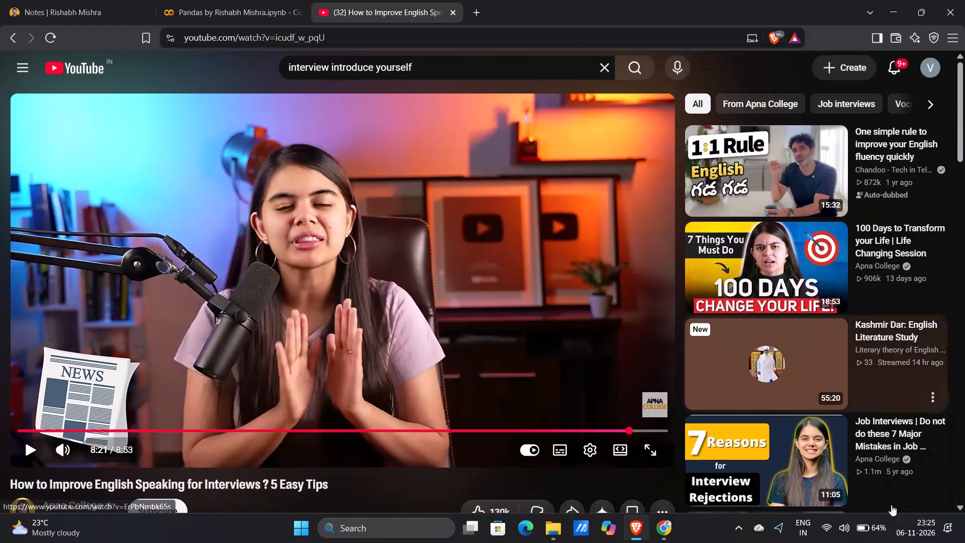
left_click(890, 9)
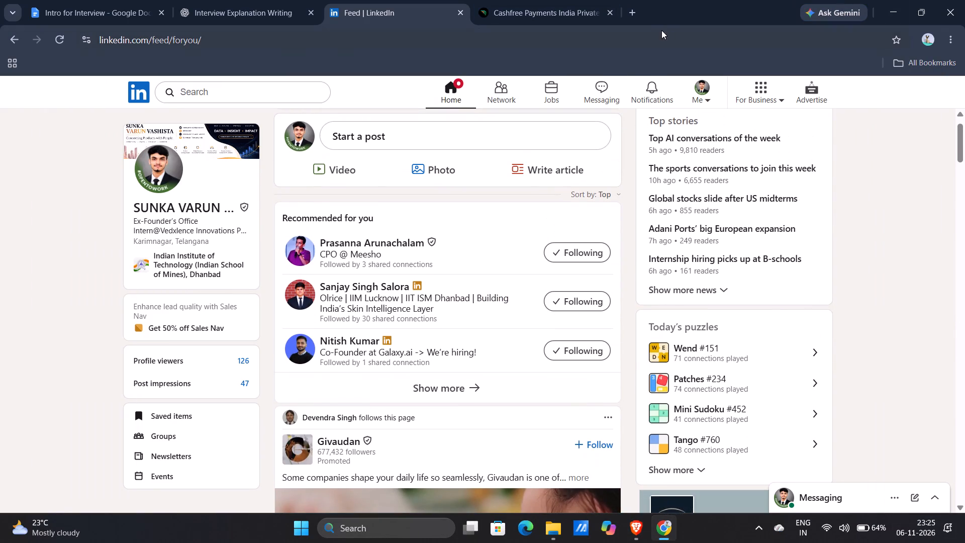
left_click(630, 12)
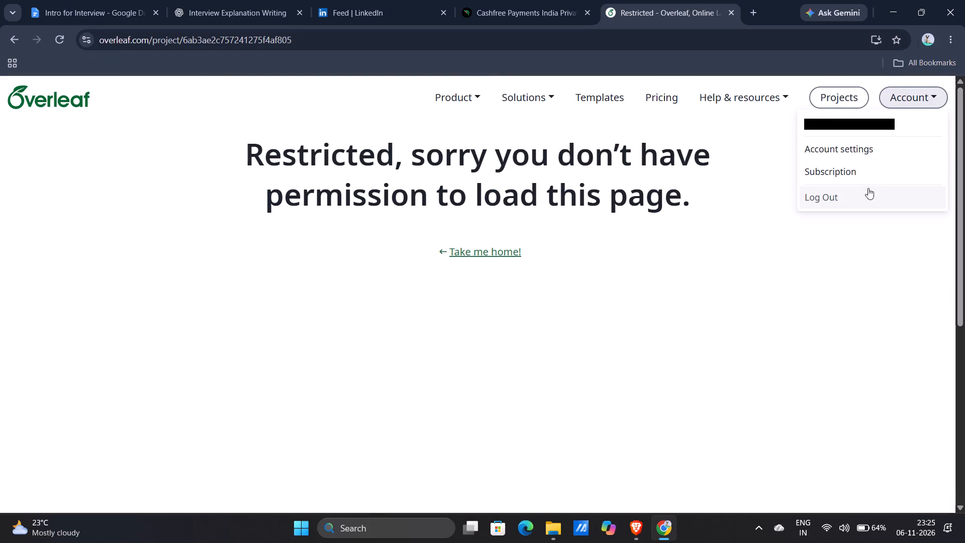
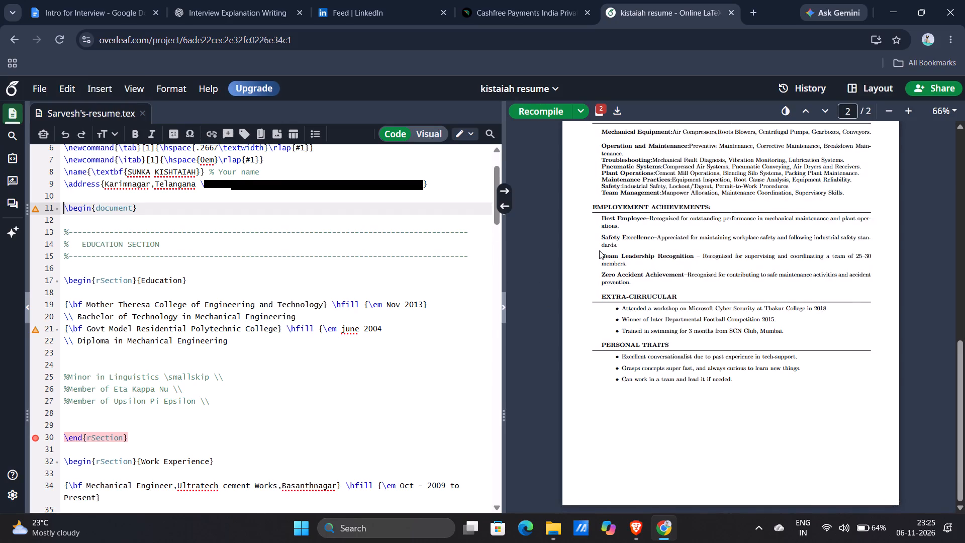
Add a closing brace before \end{rSection} of the Education section on line 30 and recompile the PDF.
scroll(599, 250, "up", 5)
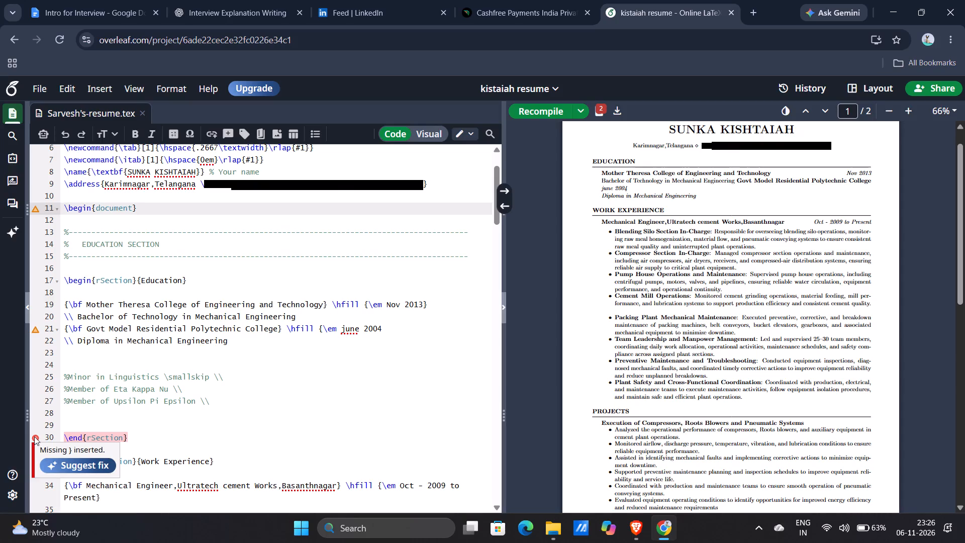
left_click(62, 437)
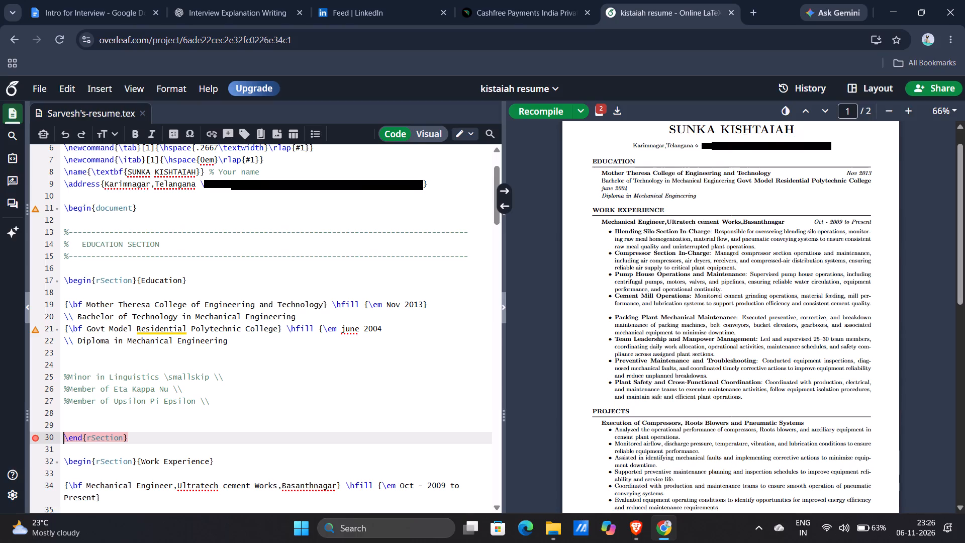
key("shift+braceright")
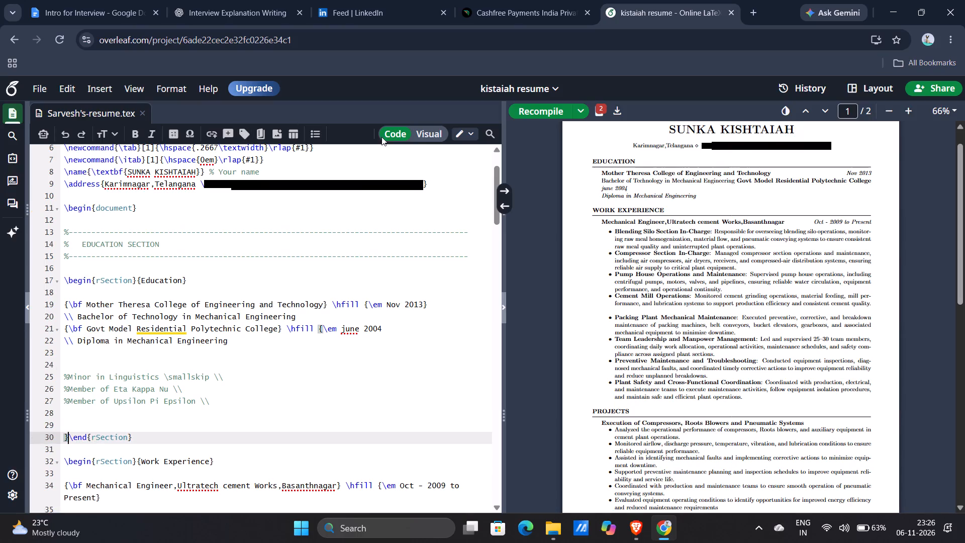
left_click(558, 112)
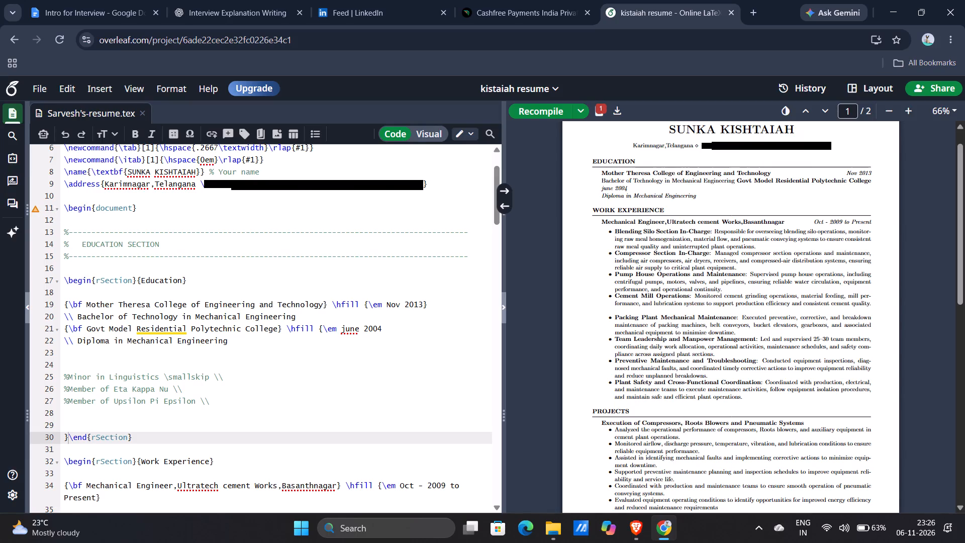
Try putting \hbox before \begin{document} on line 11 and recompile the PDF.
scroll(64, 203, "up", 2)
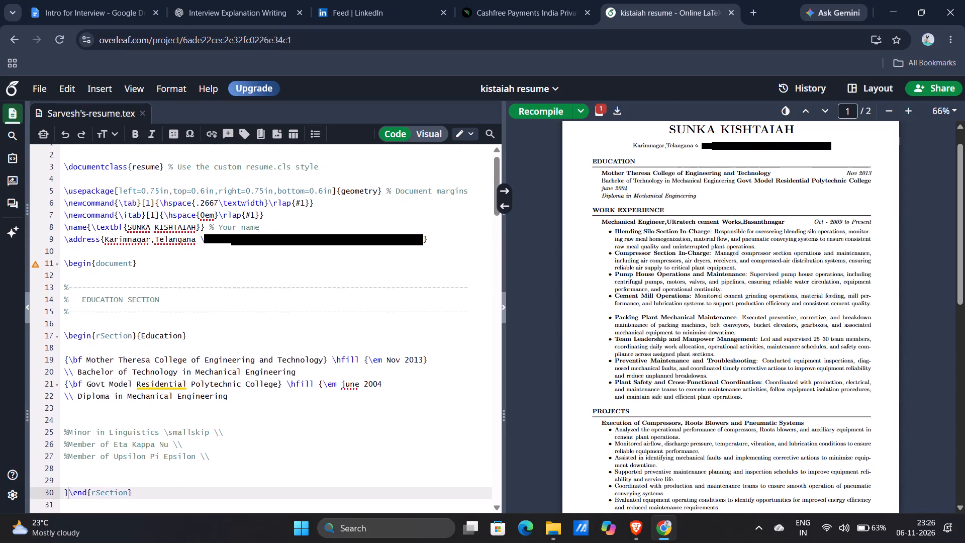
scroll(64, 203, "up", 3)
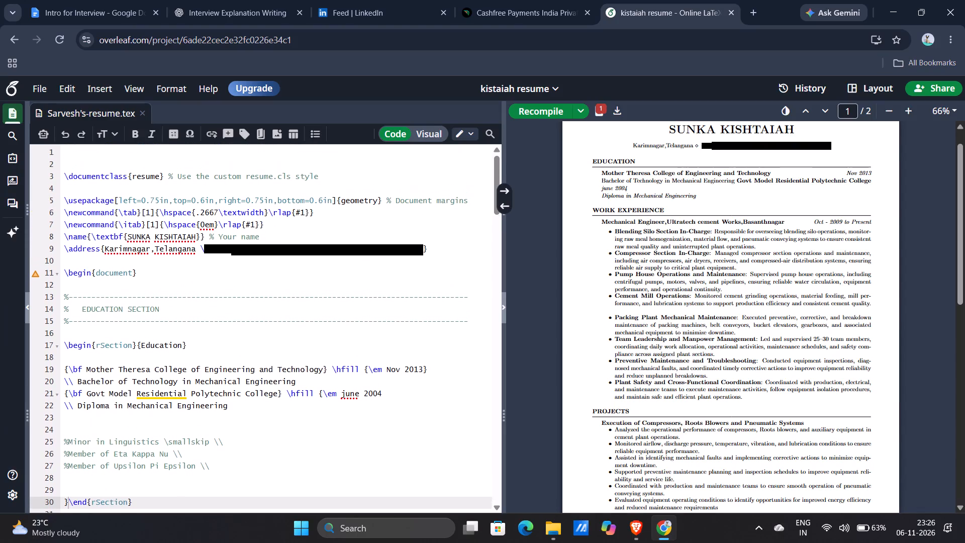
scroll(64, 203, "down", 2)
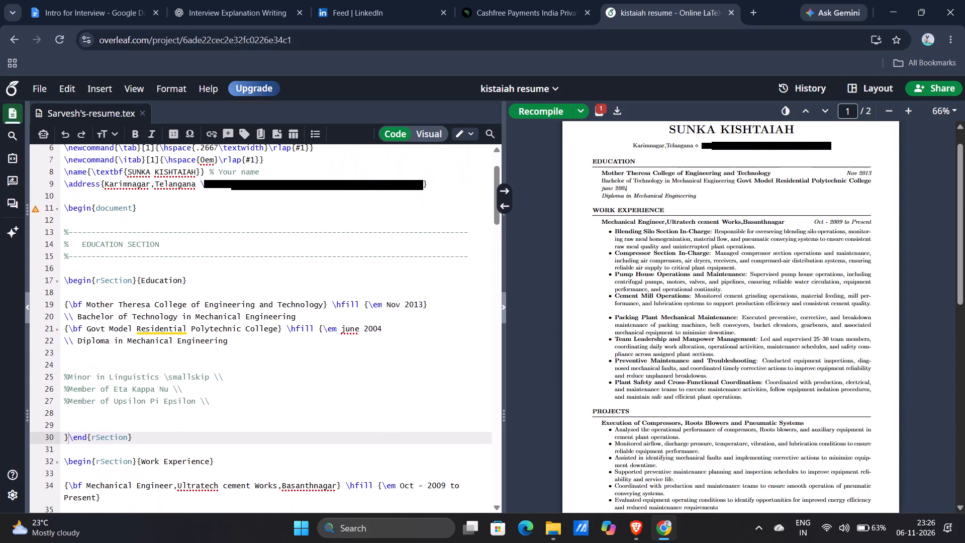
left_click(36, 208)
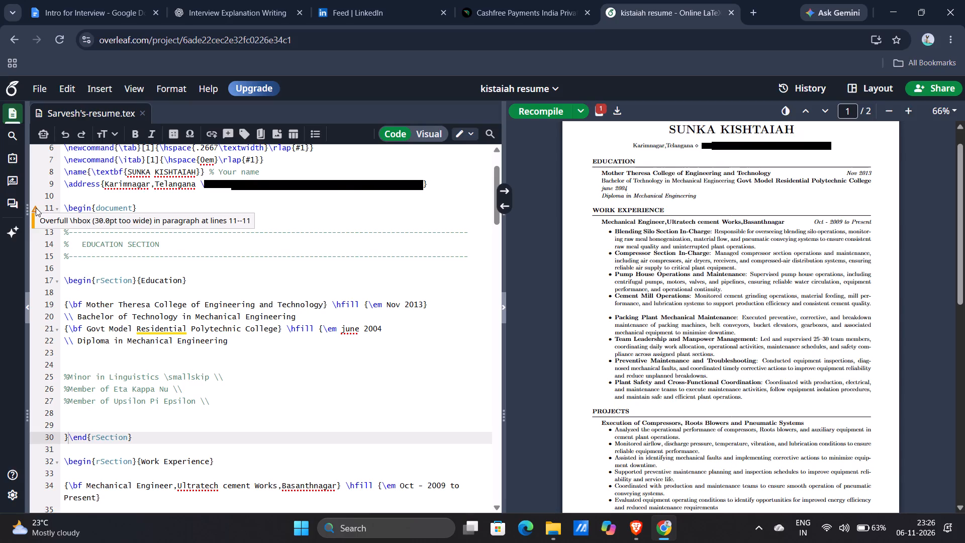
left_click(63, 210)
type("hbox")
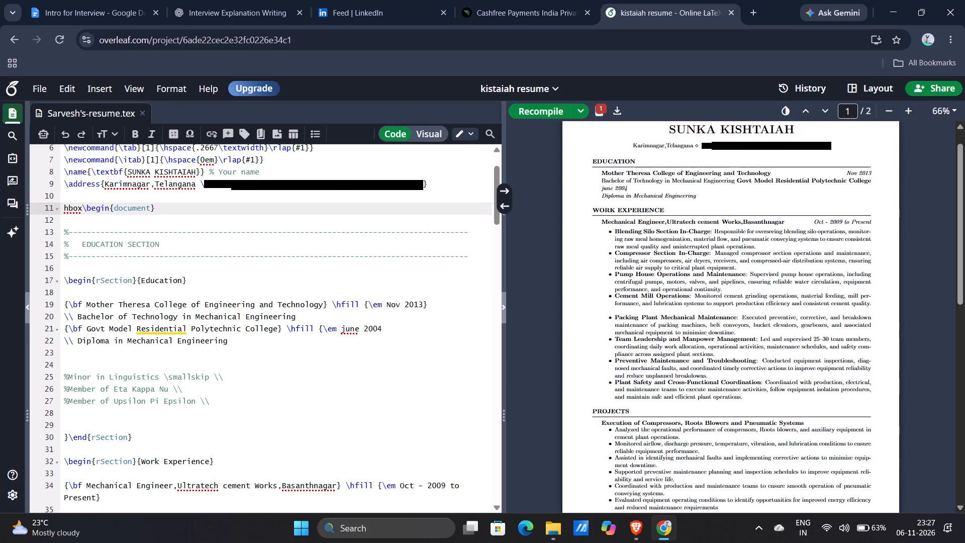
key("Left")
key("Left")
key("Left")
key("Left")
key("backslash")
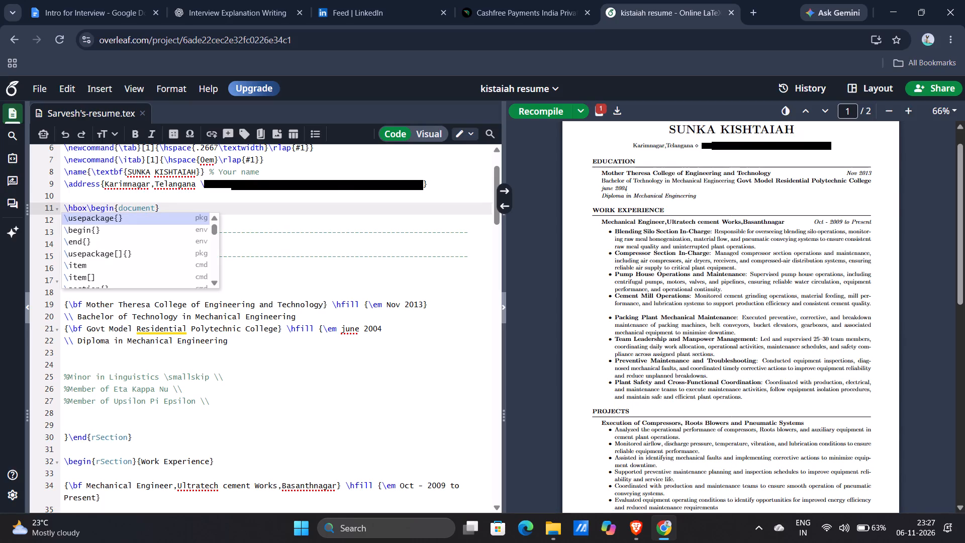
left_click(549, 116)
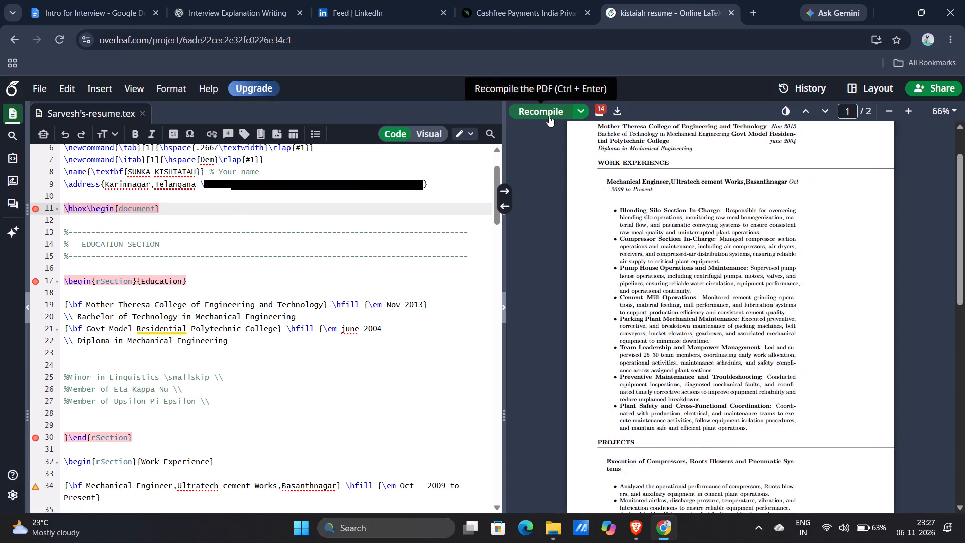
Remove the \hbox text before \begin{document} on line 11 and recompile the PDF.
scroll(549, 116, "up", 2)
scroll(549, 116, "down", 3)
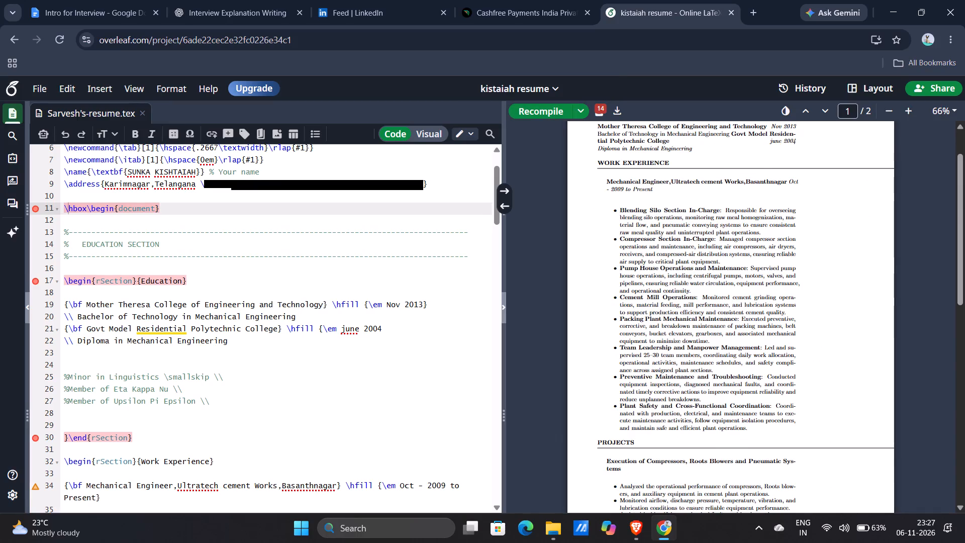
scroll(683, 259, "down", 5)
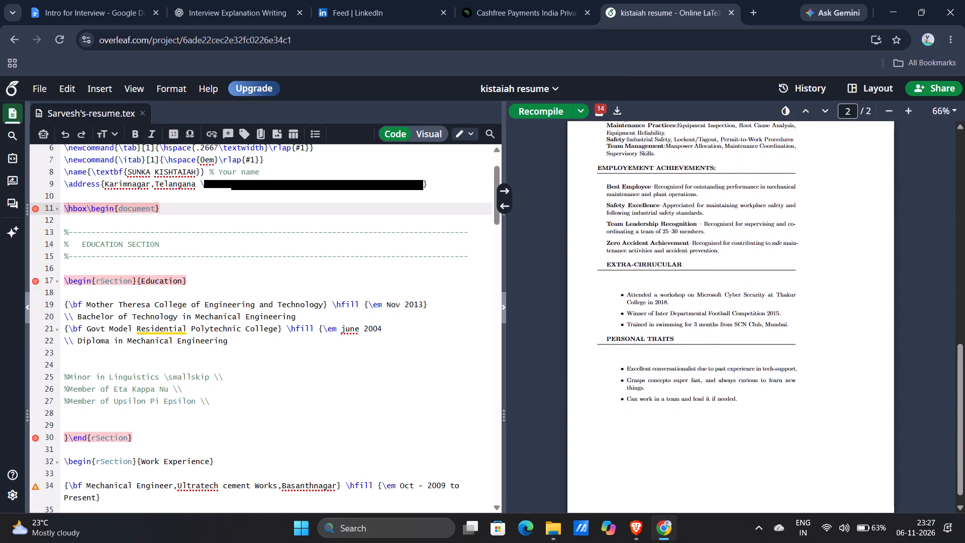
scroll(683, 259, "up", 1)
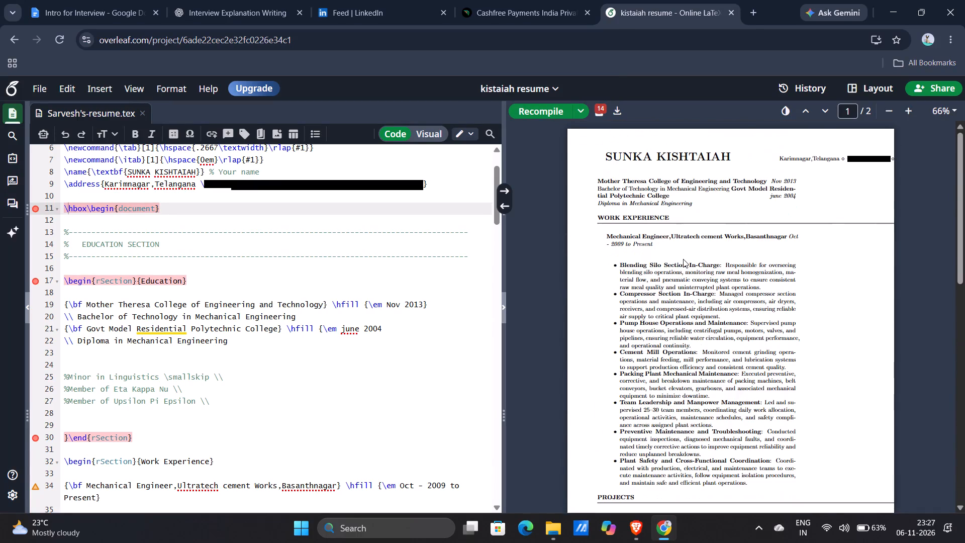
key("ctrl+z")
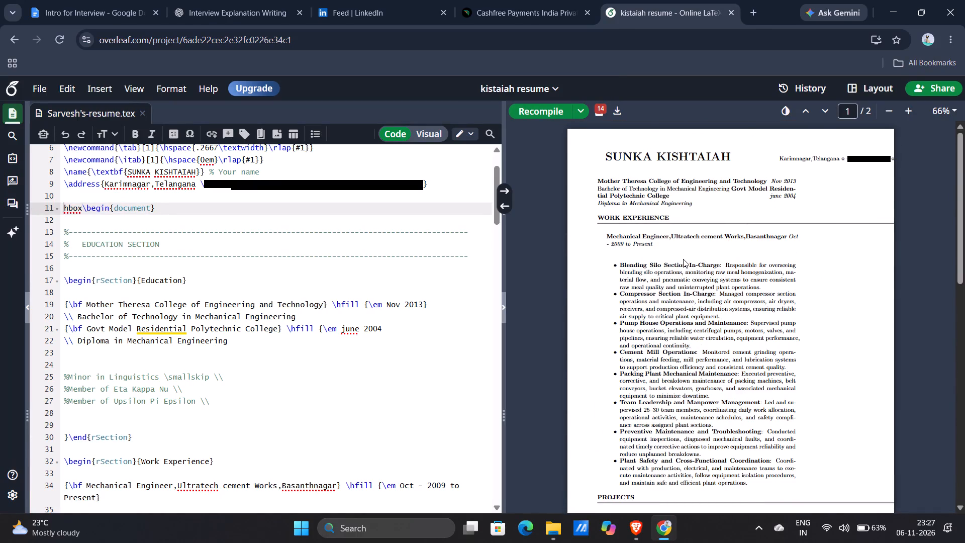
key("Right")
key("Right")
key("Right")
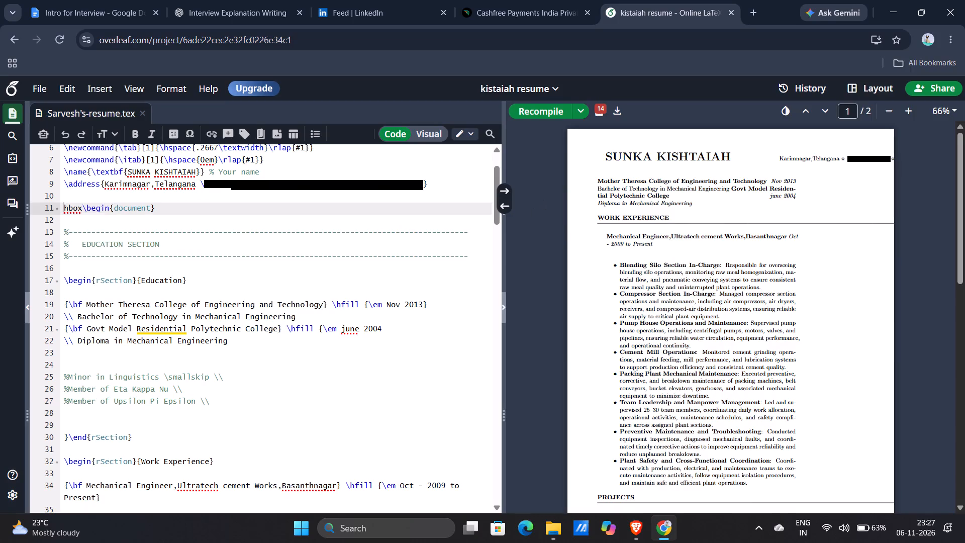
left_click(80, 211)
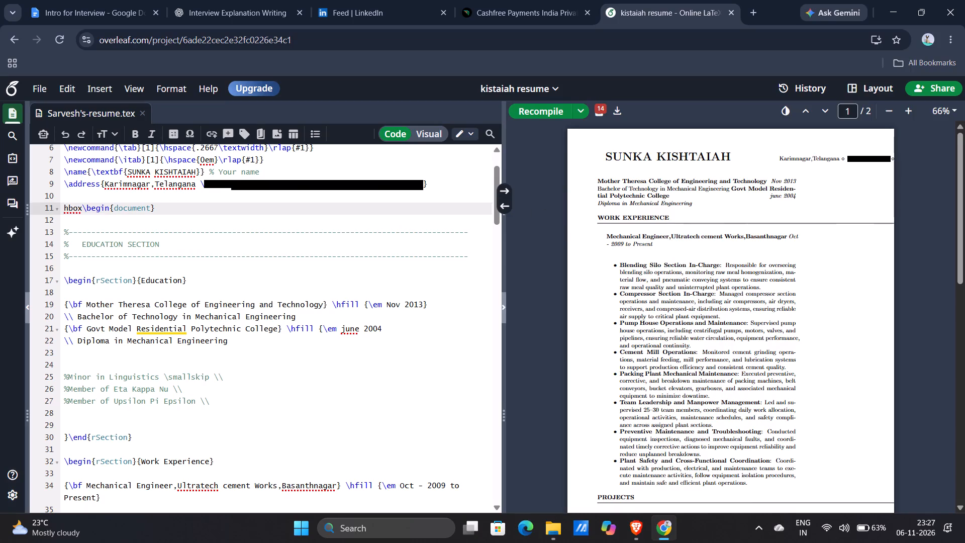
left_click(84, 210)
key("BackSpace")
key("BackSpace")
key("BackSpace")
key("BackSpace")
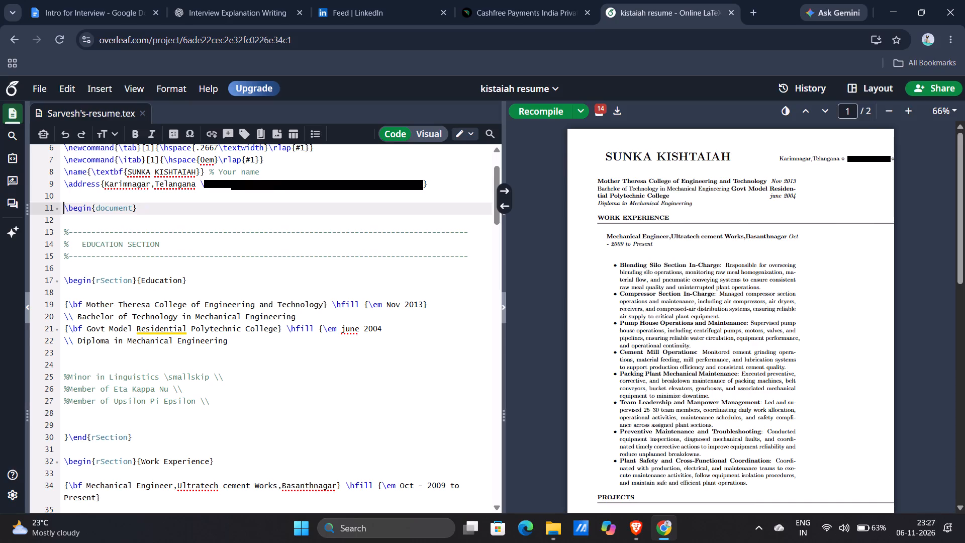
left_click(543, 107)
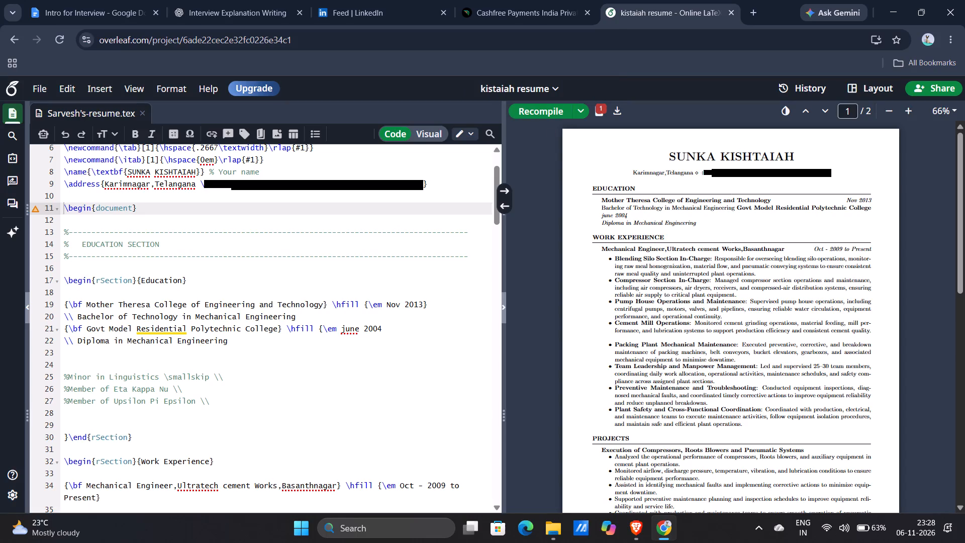
Capitalise the month as June in the Govt Model Residential Polytechnic College date on line 21.
left_click(347, 331)
key("BackSpace")
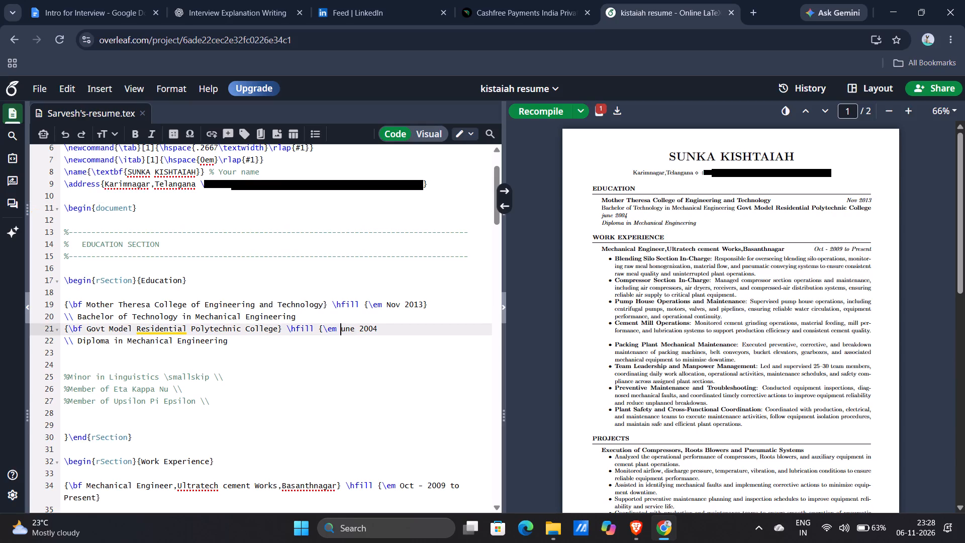
key("j")
Turn on Auto compile for the project.
left_click(584, 112)
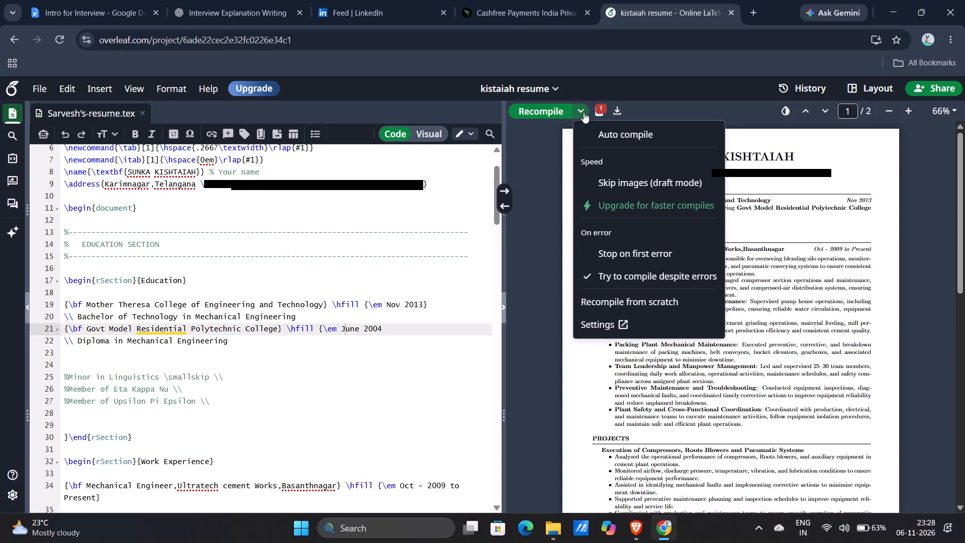
left_click(590, 127)
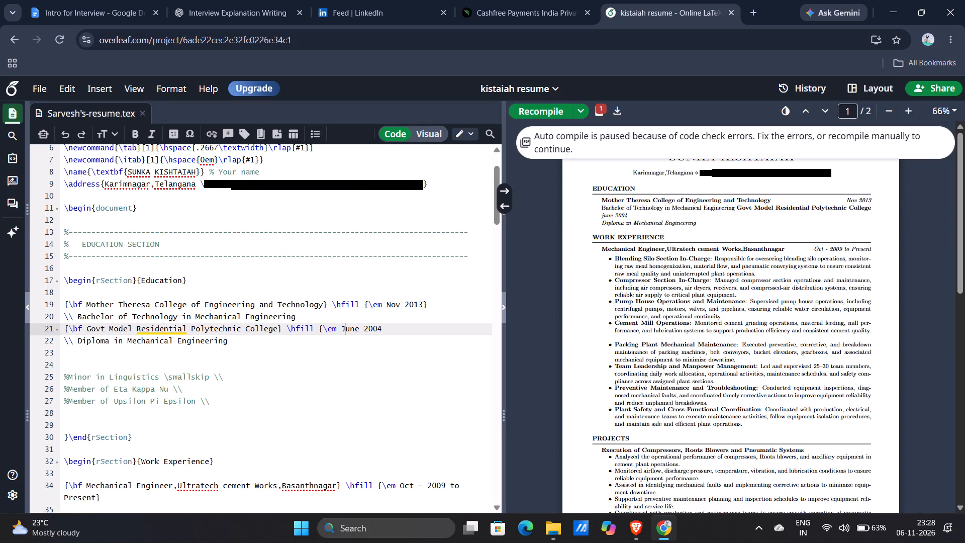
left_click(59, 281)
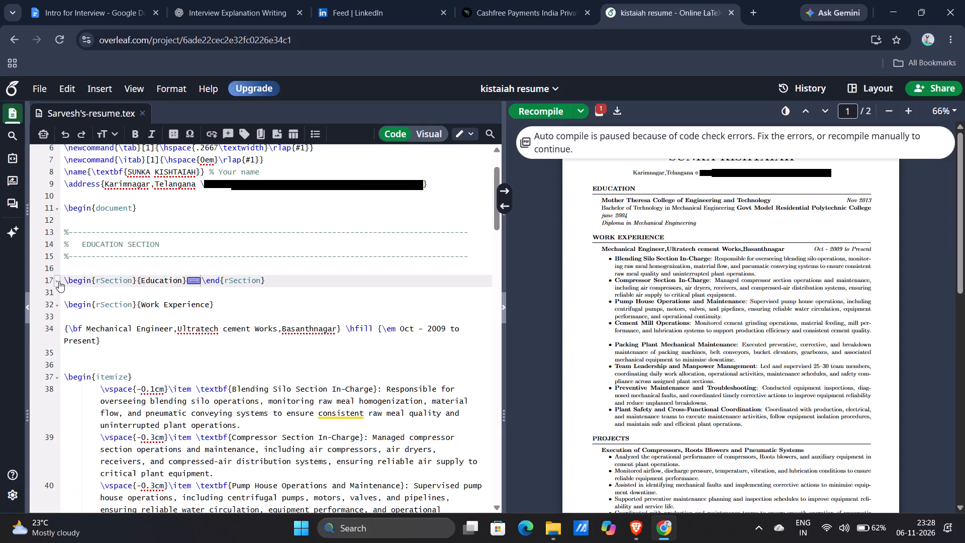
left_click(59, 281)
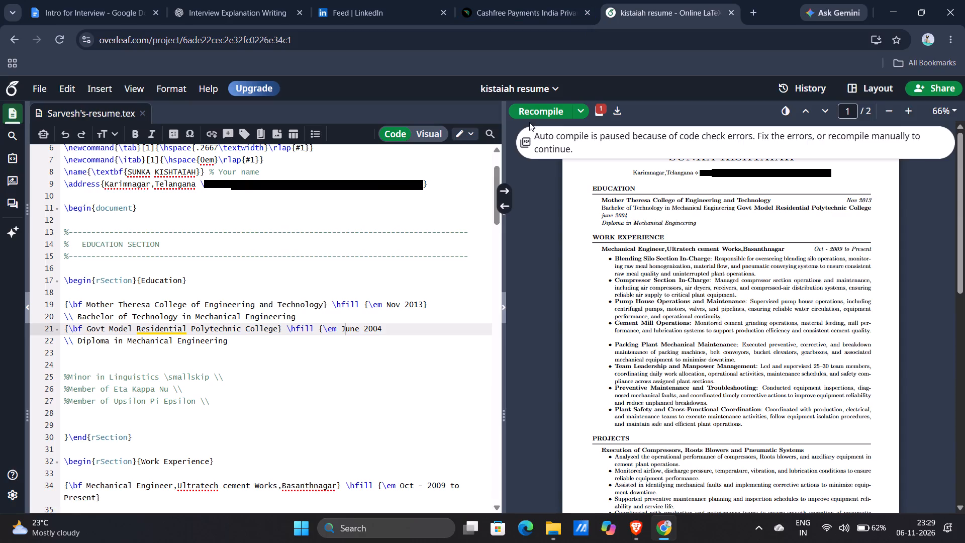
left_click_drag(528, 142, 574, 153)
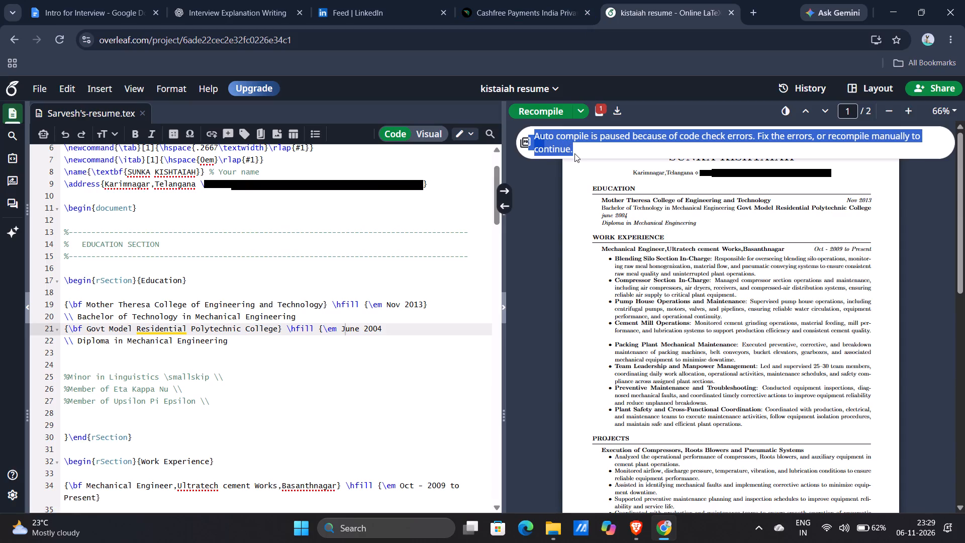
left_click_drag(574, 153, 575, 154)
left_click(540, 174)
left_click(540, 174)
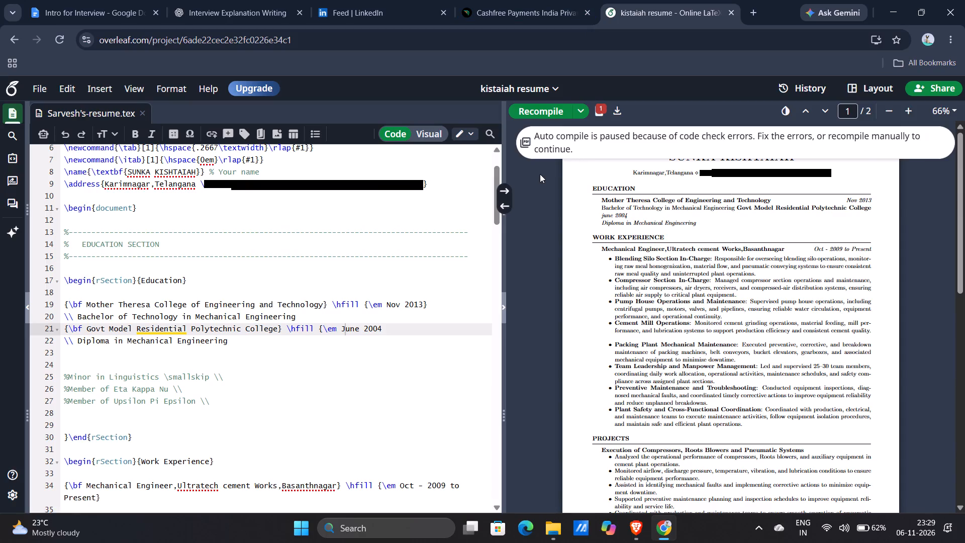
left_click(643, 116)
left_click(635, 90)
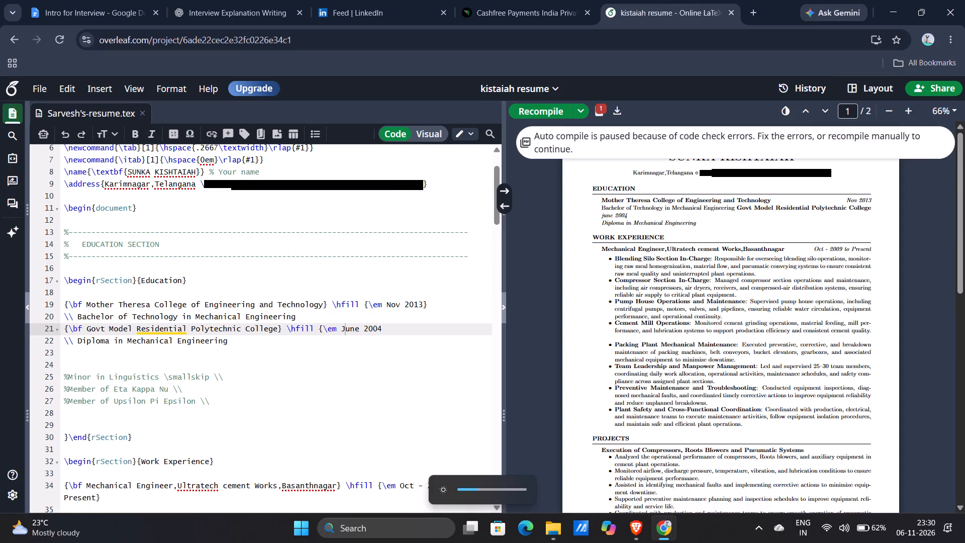
Add a \\ line break after "Bachelor of Technology in Mechanical Engineering" on line 20 and recompile the PDF.
left_click(302, 318)
type("\\\\")
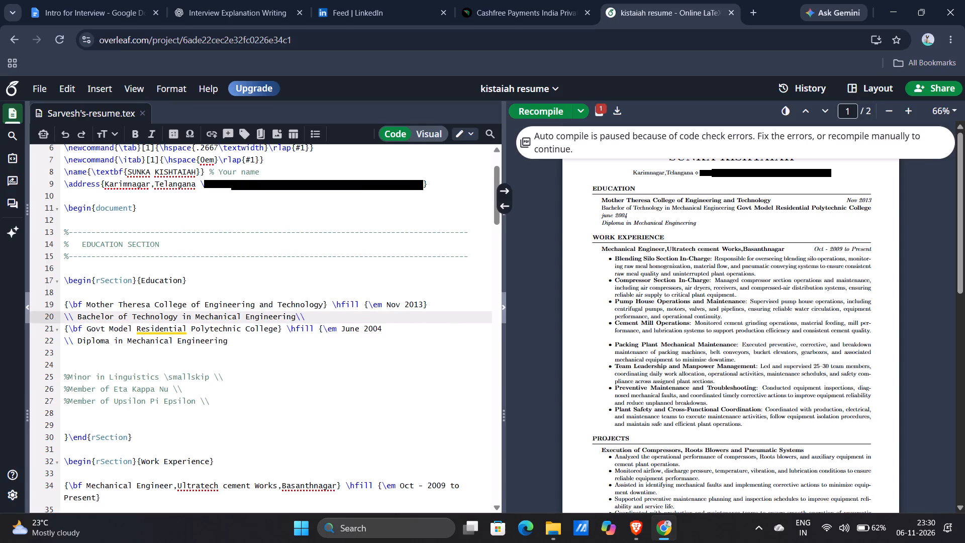
left_click(540, 110)
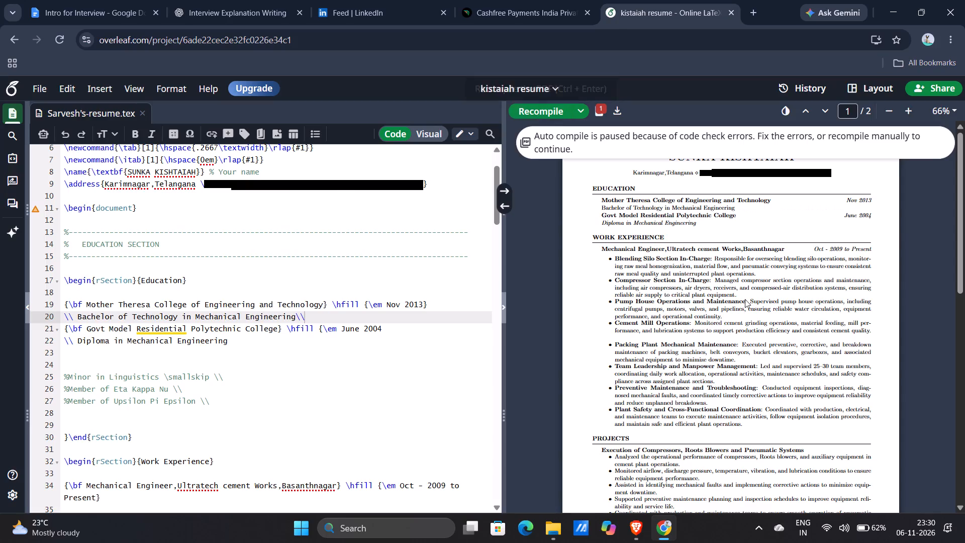
Review the recompiled resume preview from the Education section through to Personal Traits on page 2.
left_click(723, 112)
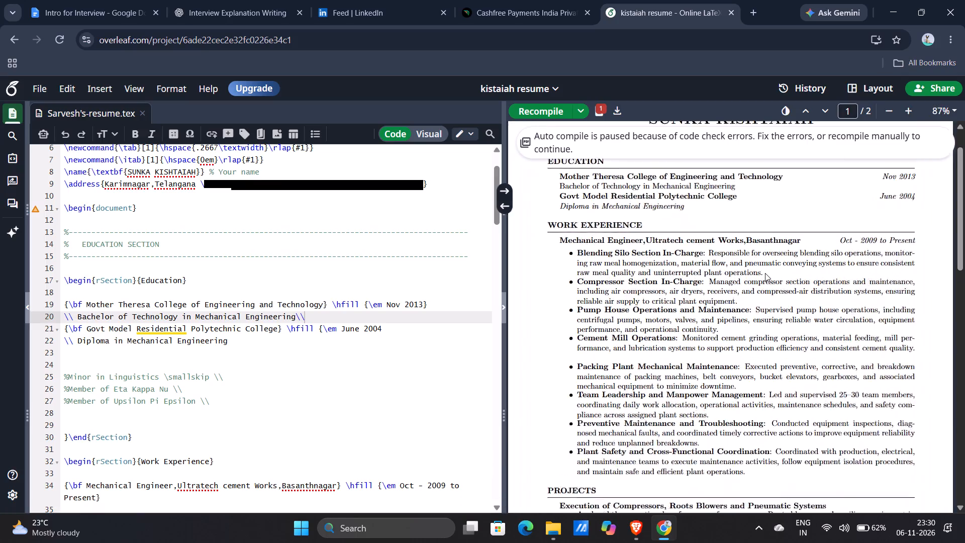
scroll(765, 273, "up", 1)
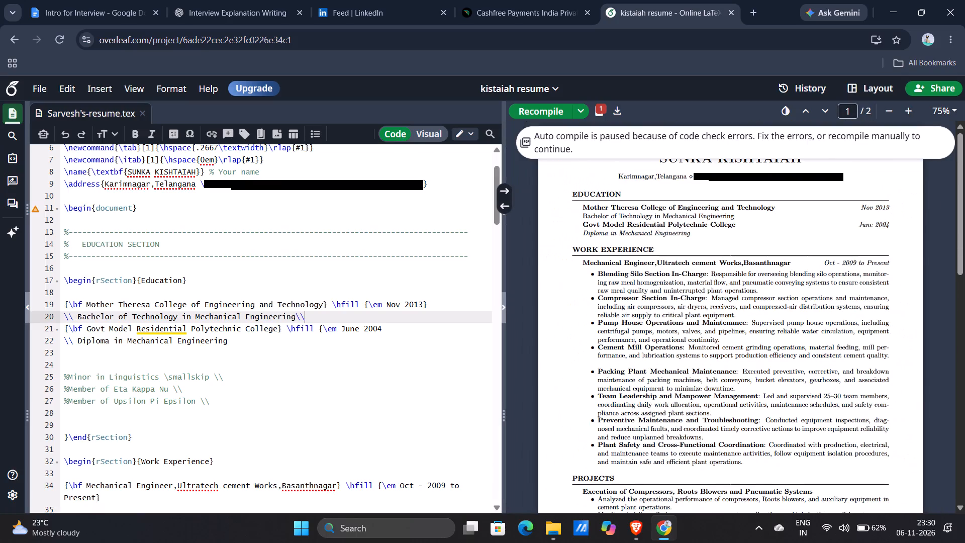
scroll(765, 273, "up", 2)
scroll(765, 273, "down", 3)
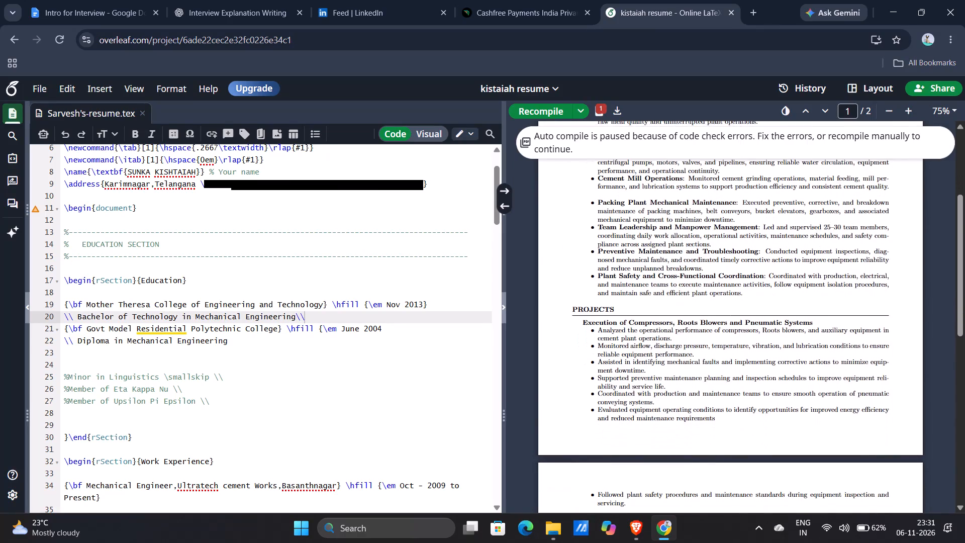
scroll(765, 273, "down", 5)
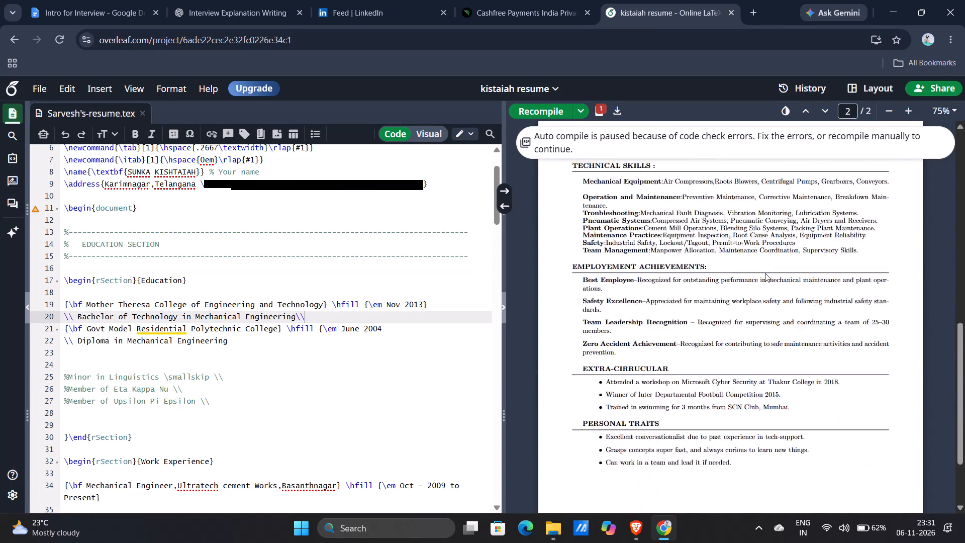
scroll(765, 273, "down", 1)
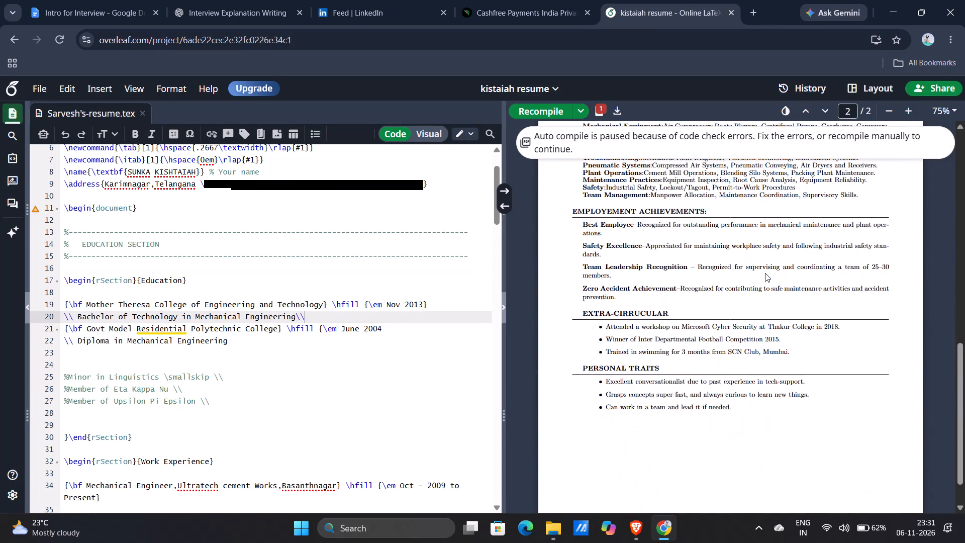
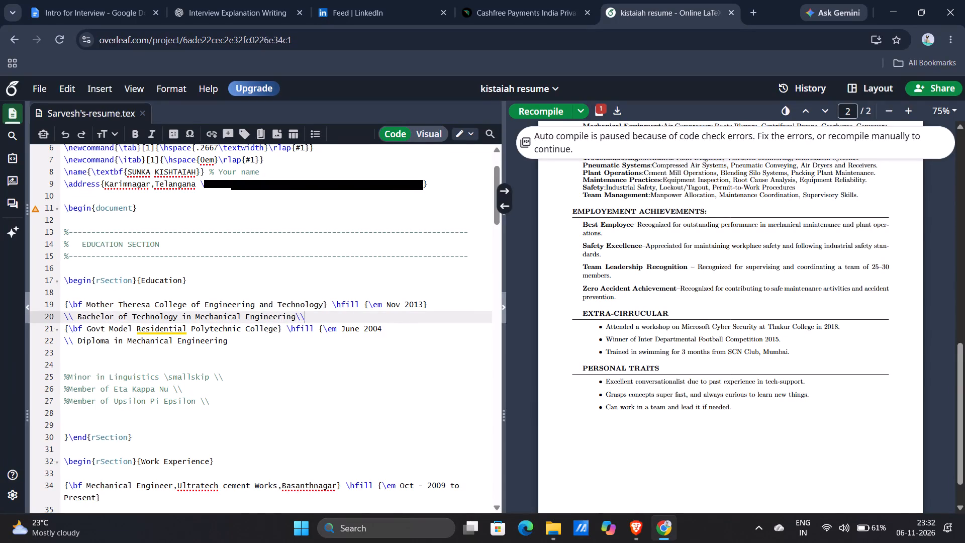
scroll(670, 222, "up", 6)
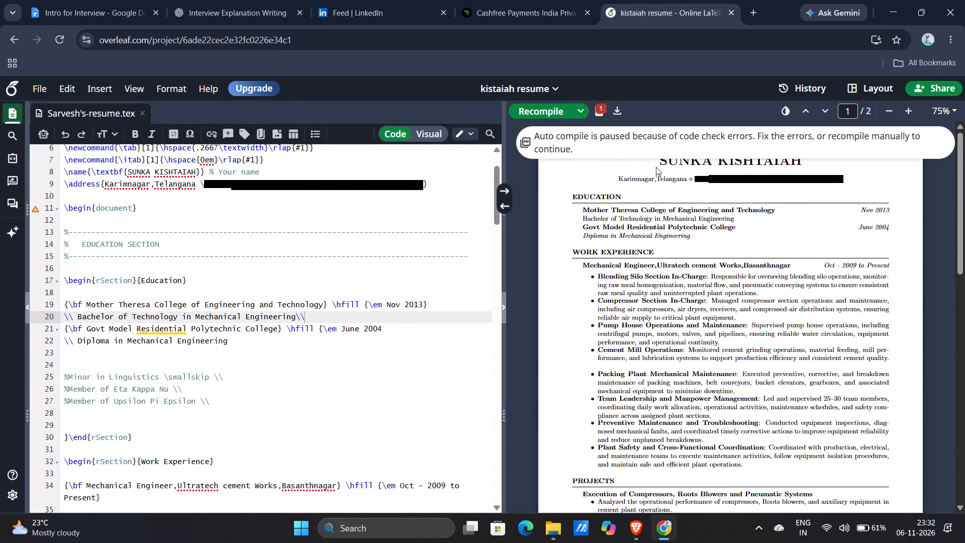
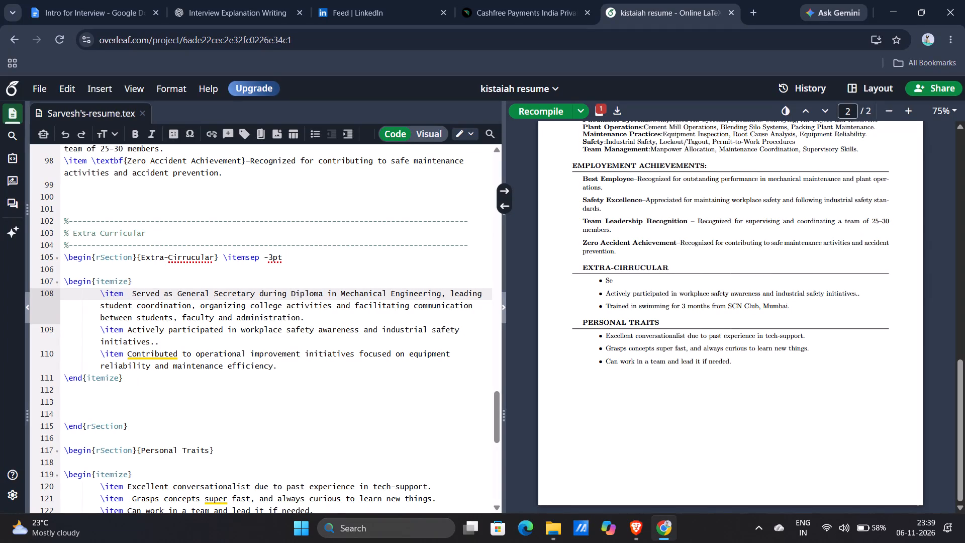
key("Right")
key("BackSpace")
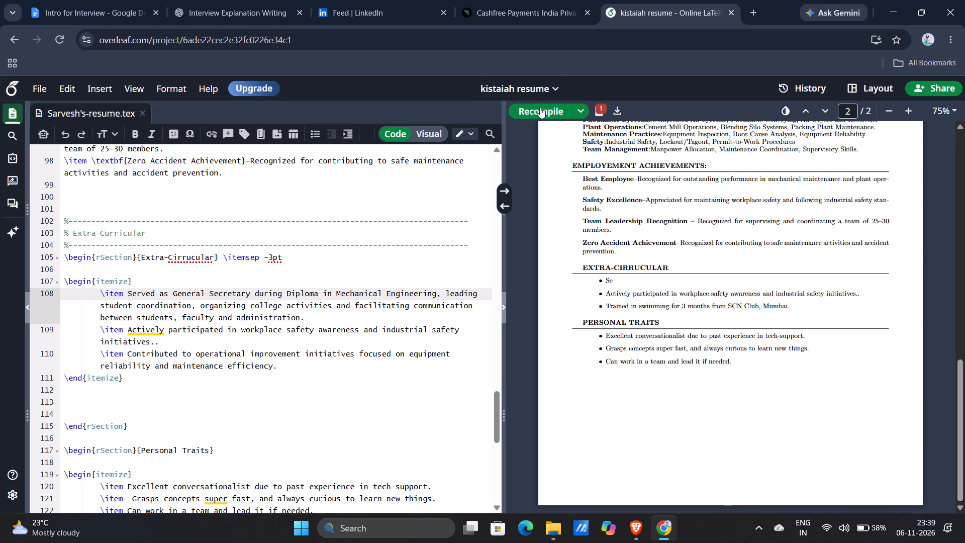
Turn on auto compile and recompile the resume.
left_click(578, 105)
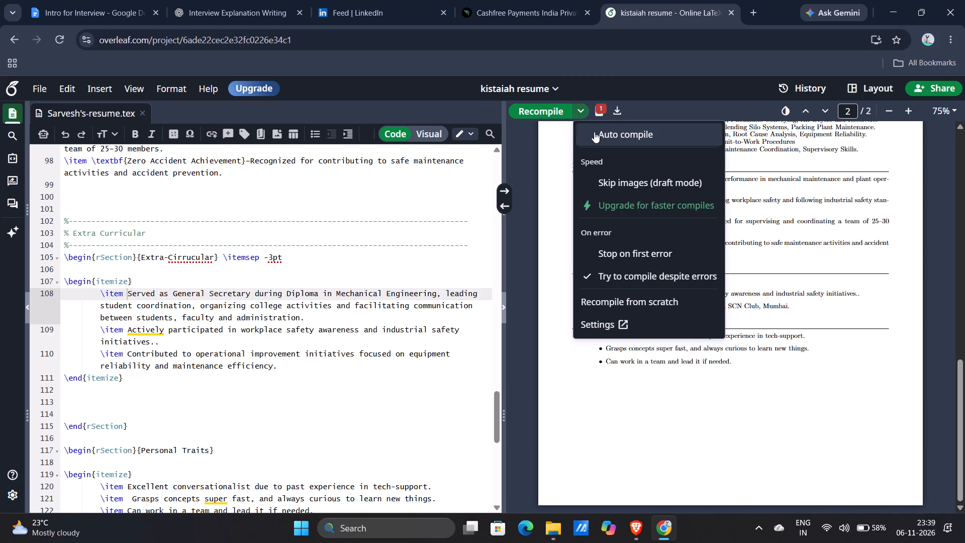
left_click(594, 132)
left_click(553, 107)
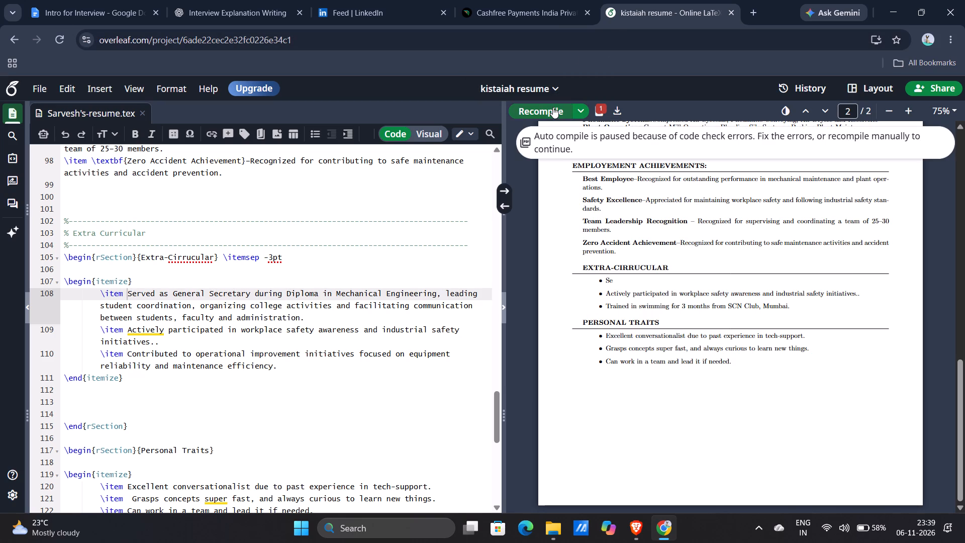
Shorten the second extra-curricular item, about workplace safety awareness, to "Actively participated in".
left_click(158, 342)
key("BackSpace")
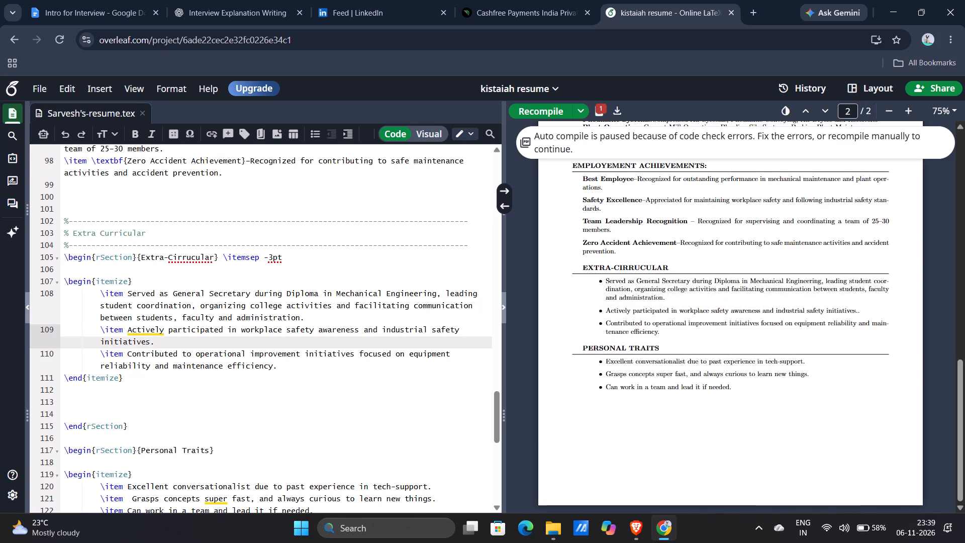
key("ctrl+BackSpace")
key("ctrl+BackSpace")
key("ctrl+BackSpace")
key("ctrl+BackSpace")
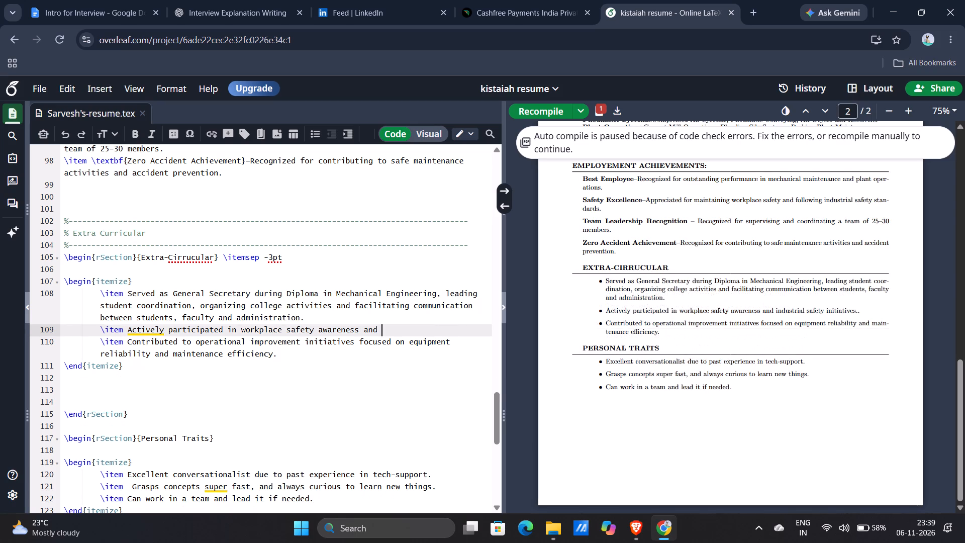
key("ctrl+BackSpace")
key("ctrl+BackSpace")
key("ctrl+BackSpace")
key("ctrl+BackSpace")
key("ctrl+BackSpace")
type("in")
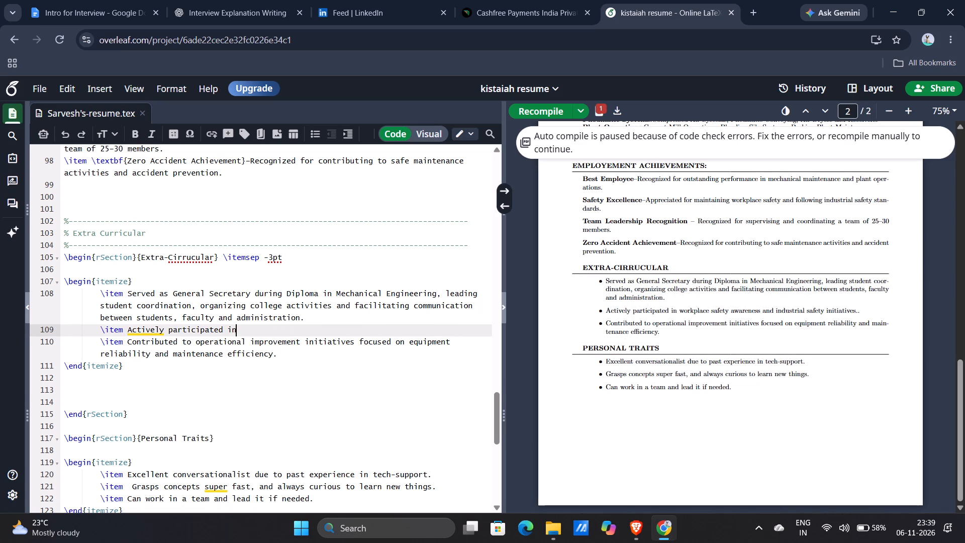
key("space")
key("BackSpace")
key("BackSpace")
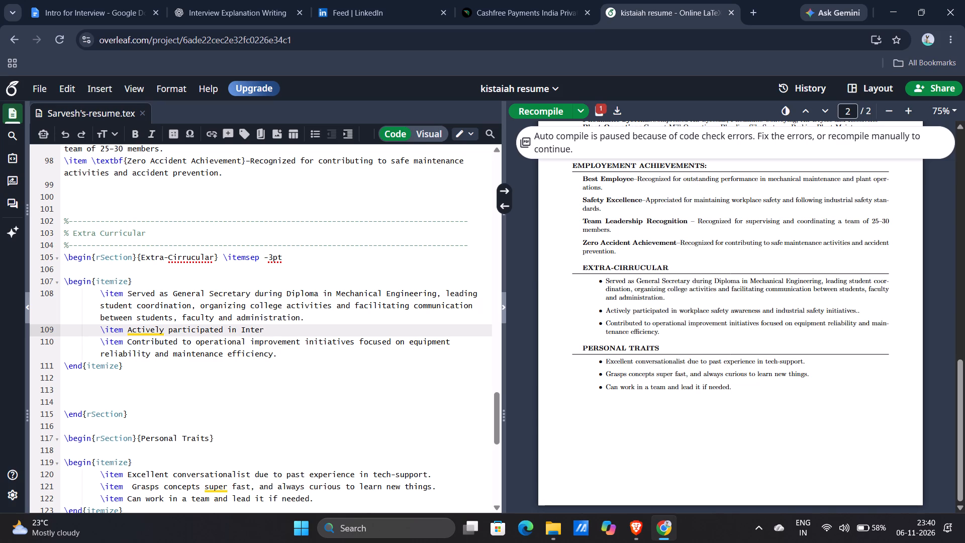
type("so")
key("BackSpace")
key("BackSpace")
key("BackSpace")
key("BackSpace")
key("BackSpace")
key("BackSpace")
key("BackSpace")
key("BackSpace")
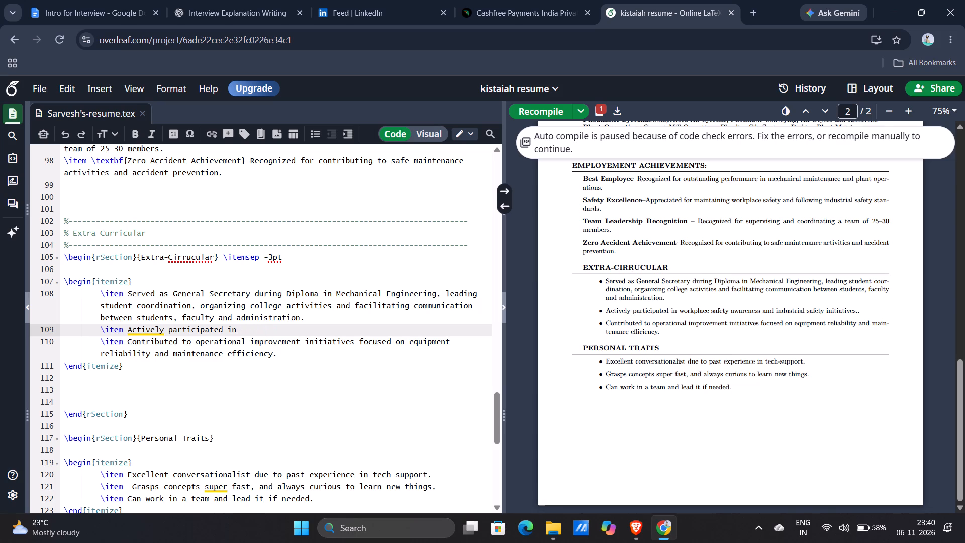
Complete the second extra-curricular item with "Cricket tournament as All-rounder during industrial cricket meet".
type("icket")
key("space")
type("to")
type("urnament as")
key("space")
key("a")
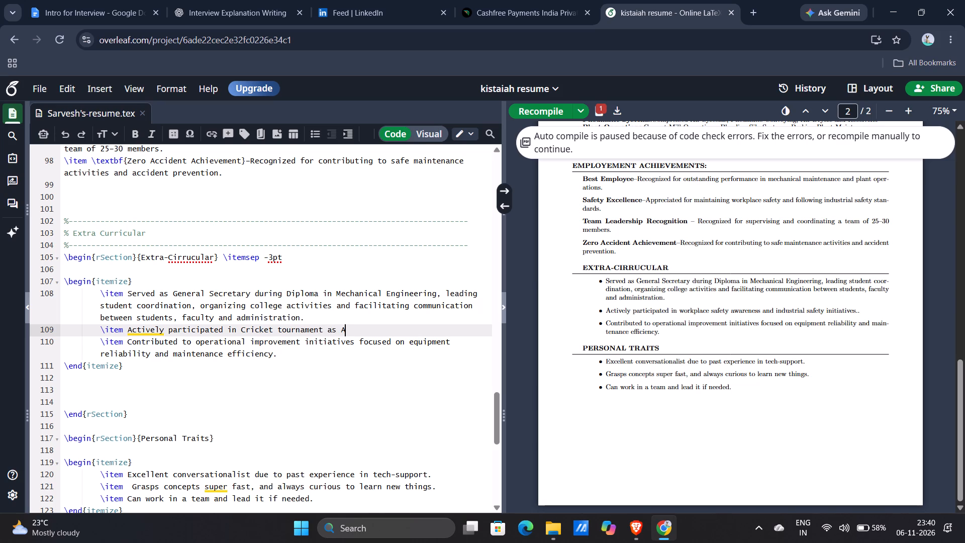
type("ll")
type("-rounder during ins")
key("BackSpace")
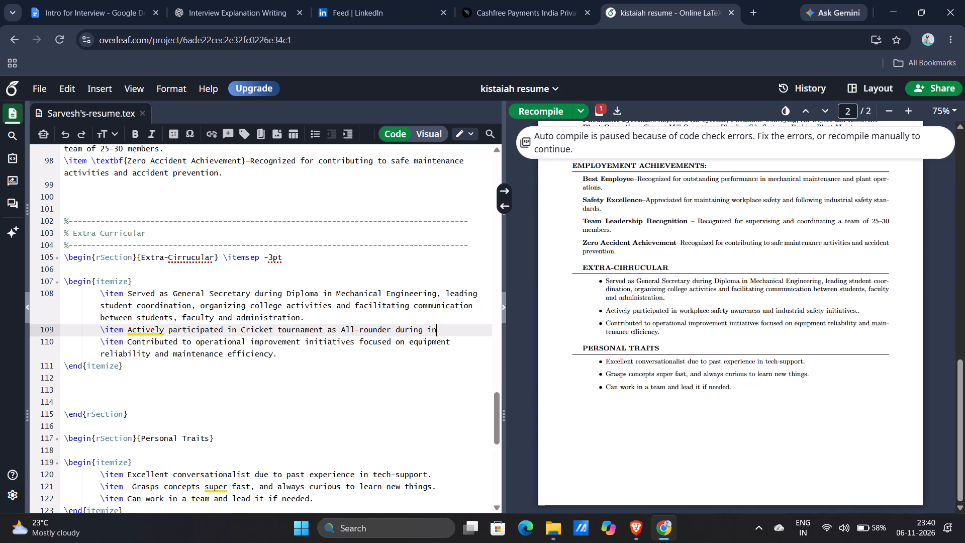
type("dus")
type("trial cricket")
key("space")
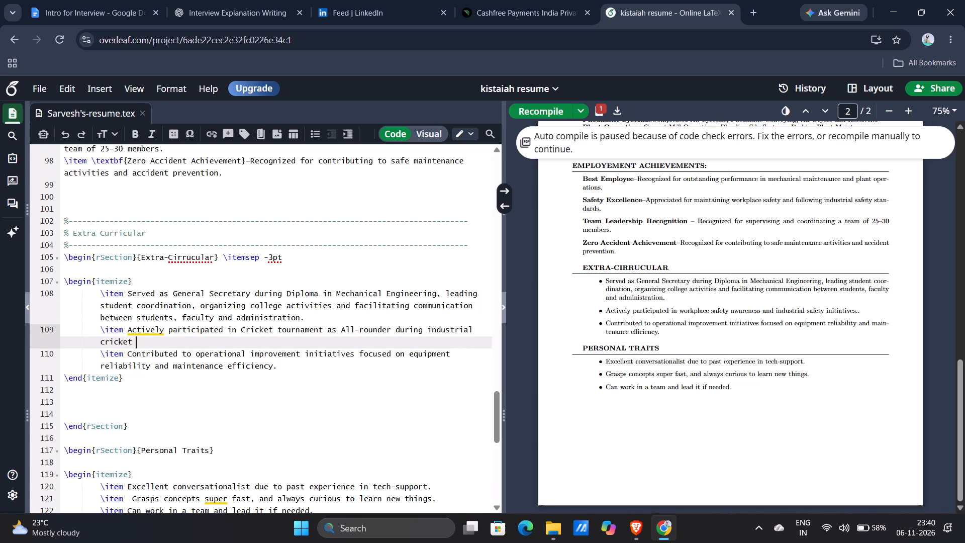
type("mea")
key("BackSpace")
type("et")
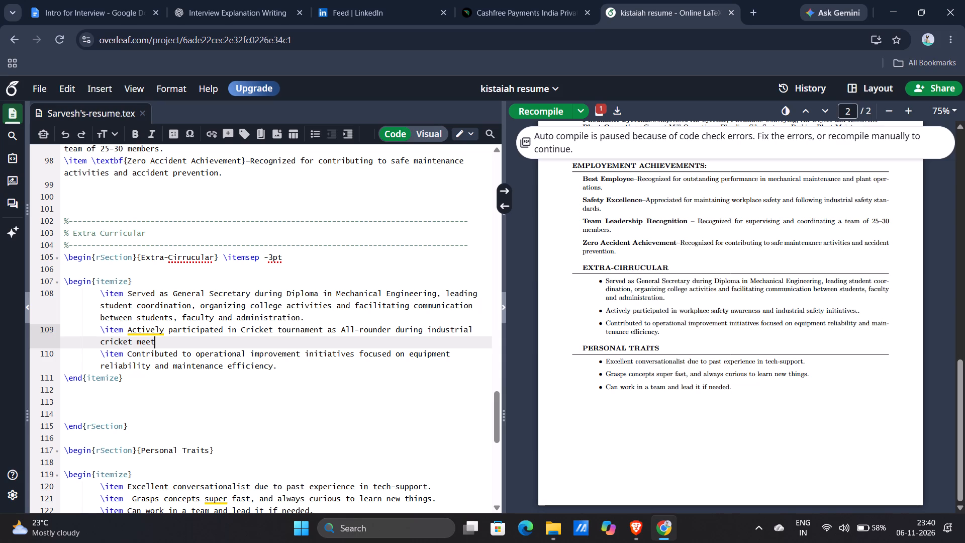
left_click(156, 345)
left_click_drag(156, 345, 131, 333)
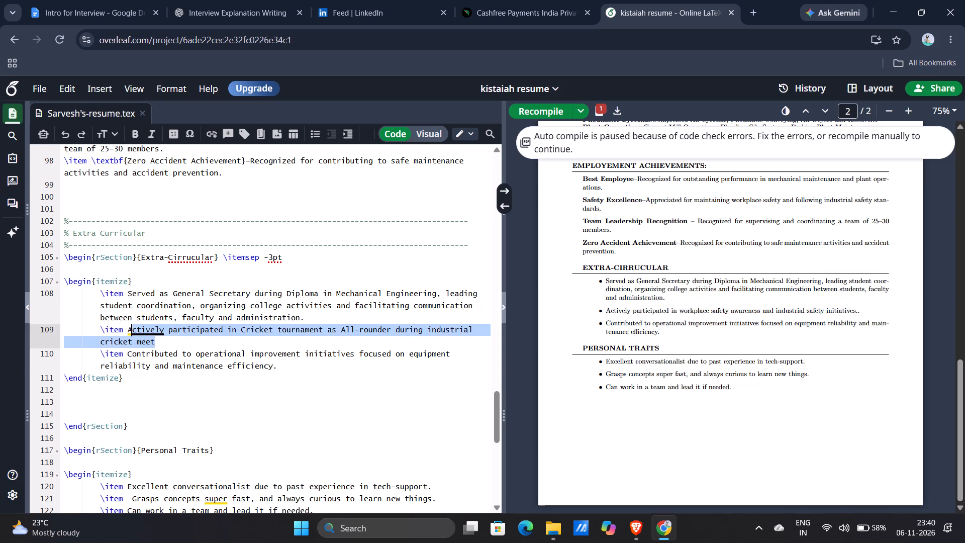
left_click_drag(131, 333, 128, 331)
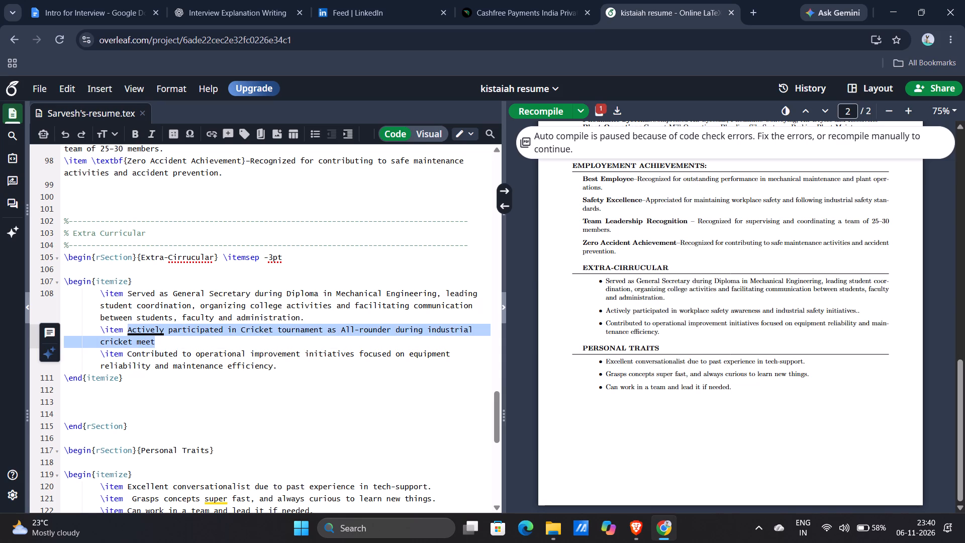
key("ctrl+c")
left_click(261, 0)
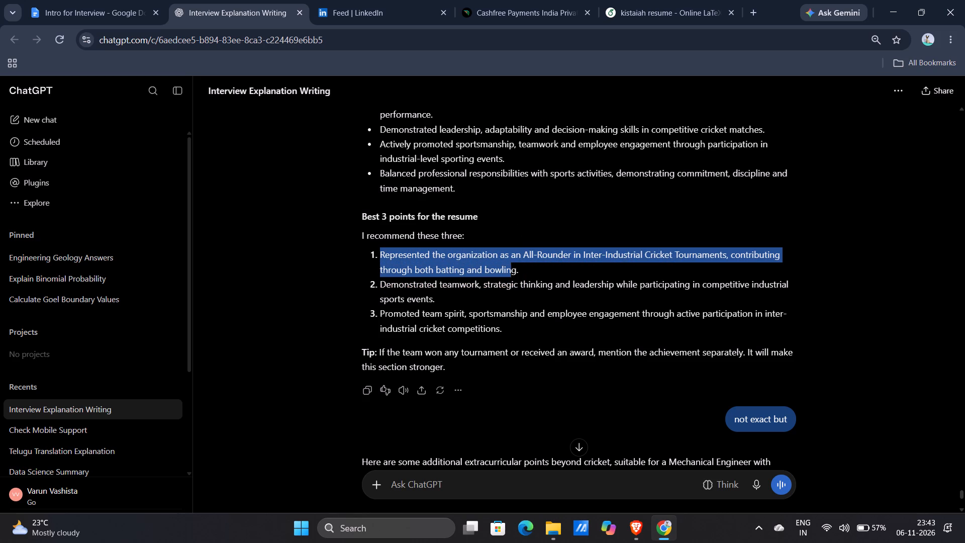
left_click_drag(512, 271, 525, 270)
key("ctrl+c")
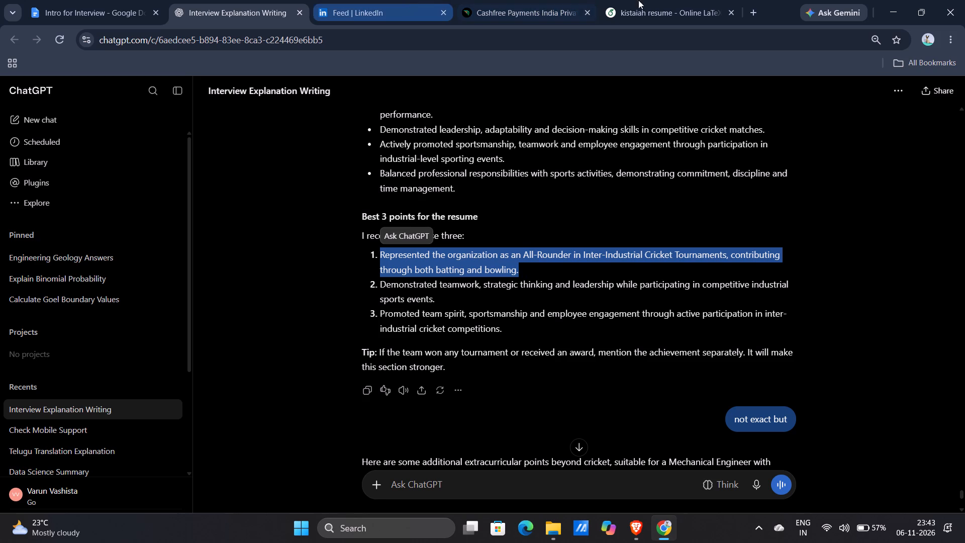
left_click(652, 3)
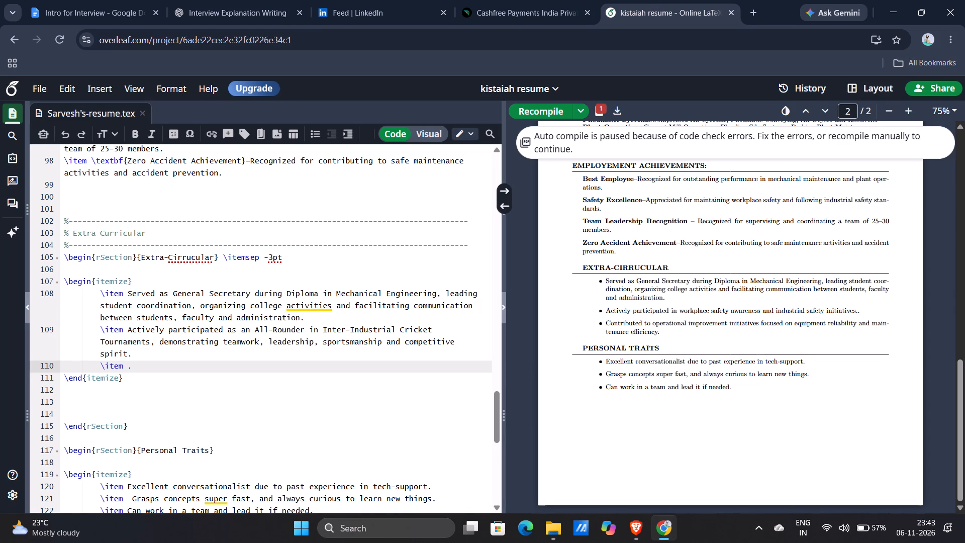
left_click_drag(128, 327, 131, 352)
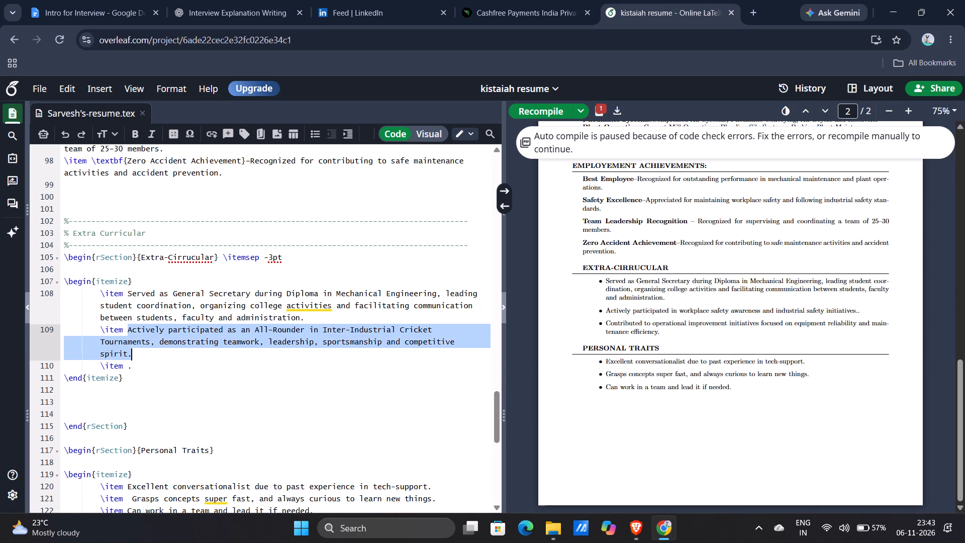
key("ctrl+v")
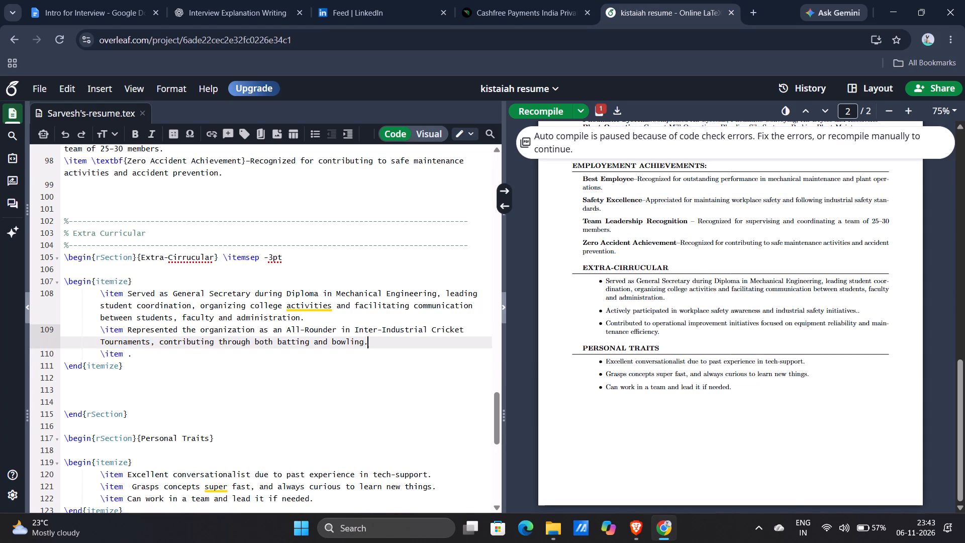
Remove the leftover period from the third extra-curricular item and recompile the resume.
left_click(134, 356)
key("BackSpace")
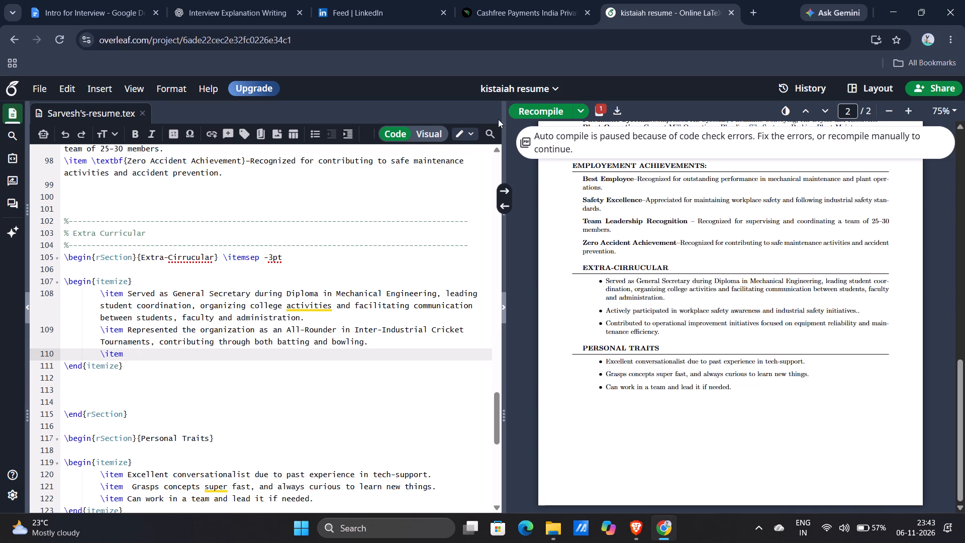
left_click(518, 112)
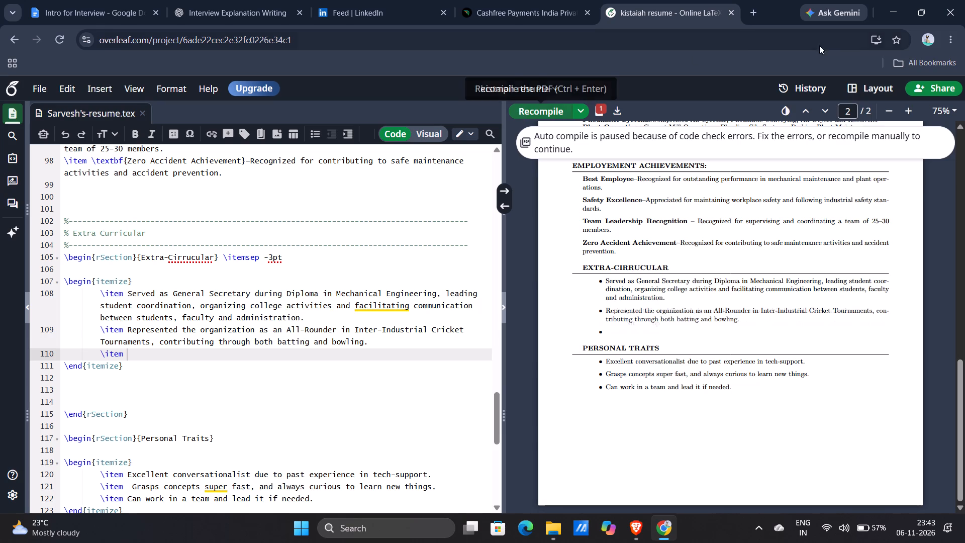
Delete the empty third \item command from the extra-curricular list, leaving only the two written points.
left_click(153, 360)
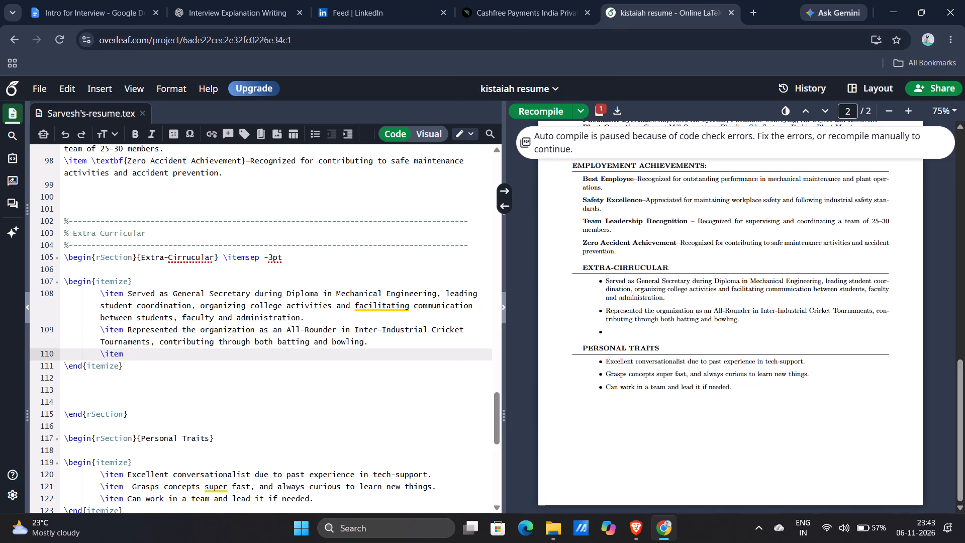
key("BackSpace")
key("BackSpace")
key("BackSpace")
key("BackSpace")
key("BackSpace")
key("BackSpace")
Delete the flagged \end{document} command at the end of the source, after the Personal Traits section.
scroll(153, 360, "down", 1)
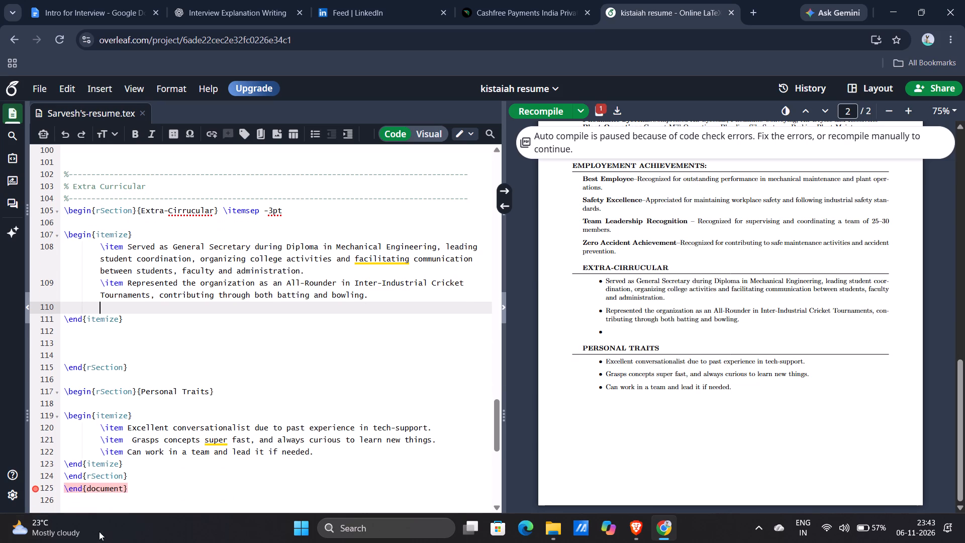
scroll(86, 497, "down", 1)
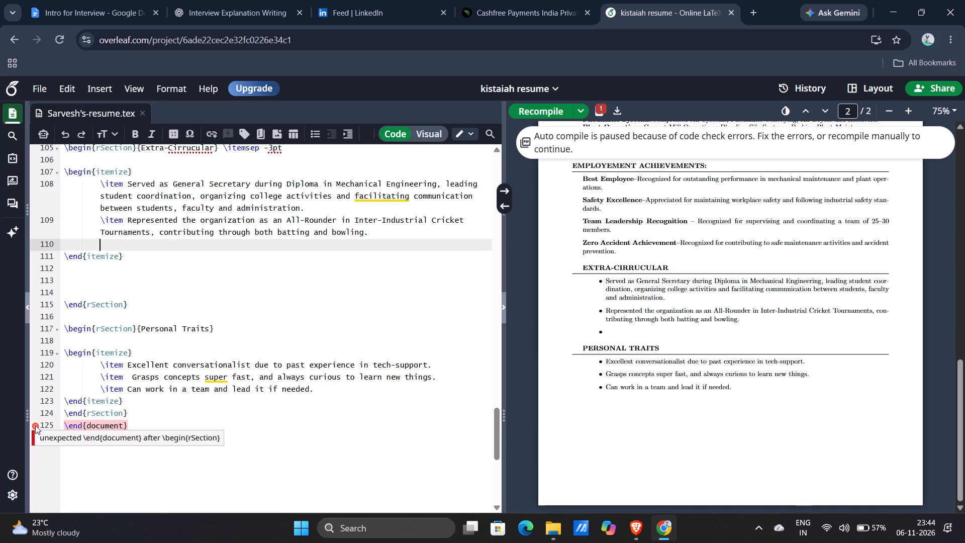
left_click(129, 426)
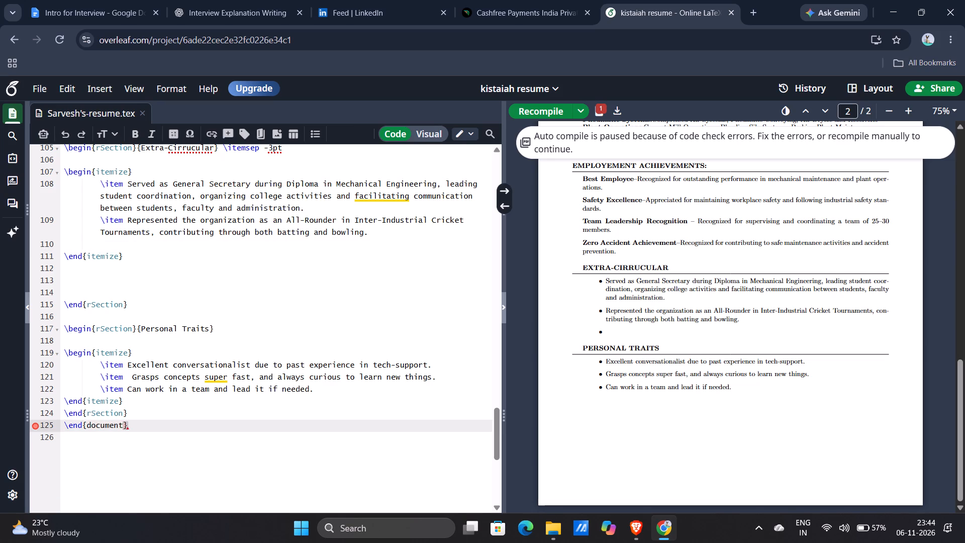
key("BackSpace")
key("BackSpace")
key("BackSpace")
key("BackSpace")
key("BackSpace")
key("BackSpace")
key("BackSpace")
key("BackSpace")
key("BackSpace")
key("BackSpace")
key("BackSpace")
key("BackSpace")
key("BackSpace")
key("BackSpace")
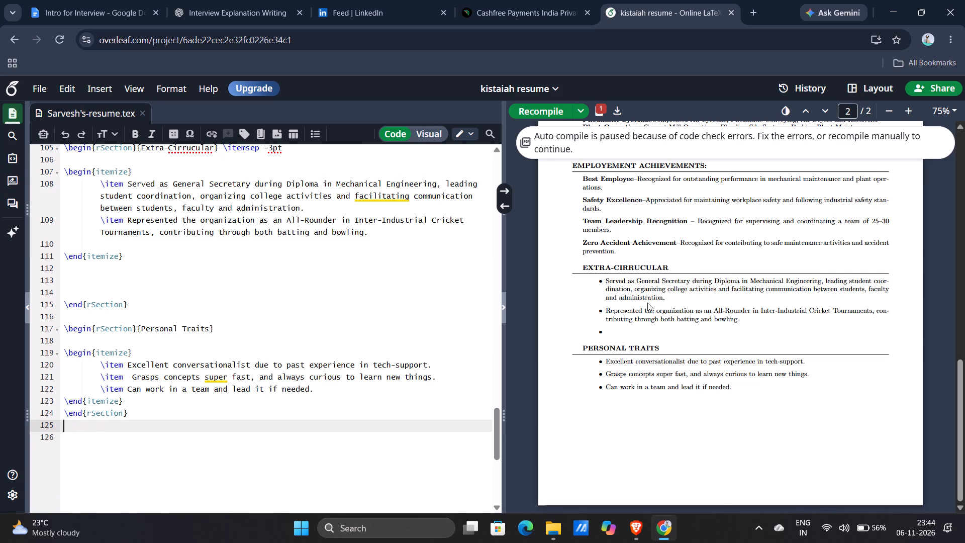
Review both pages of the compiled resume preview, from the education and work experience sections through to the extra-curricular section.
scroll(647, 303, "up", 5)
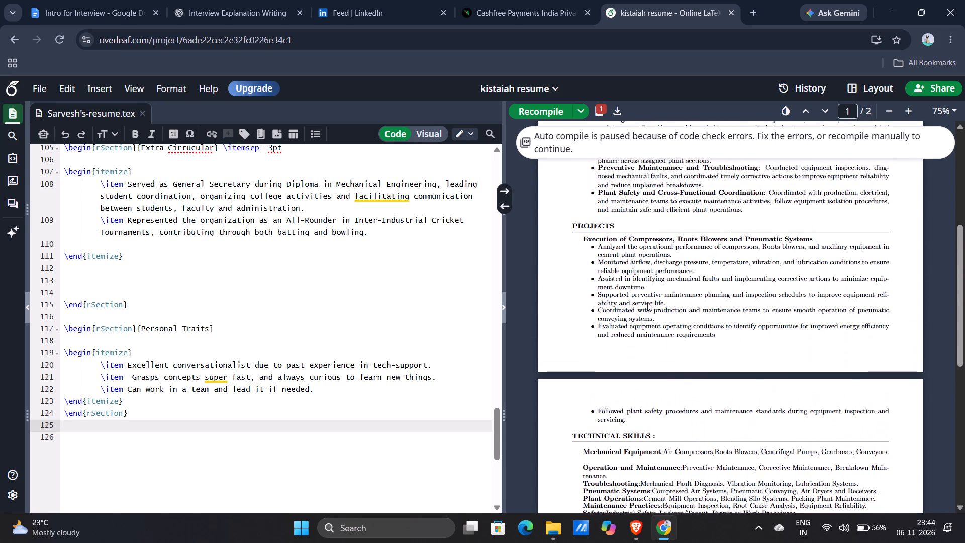
scroll(647, 303, "up", 2)
scroll(647, 303, "down", 1)
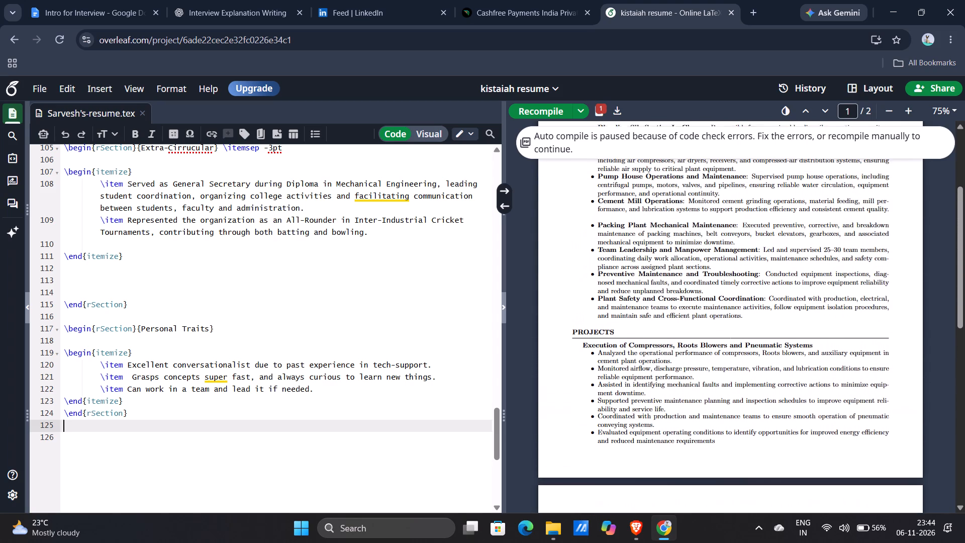
scroll(647, 303, "down", 2)
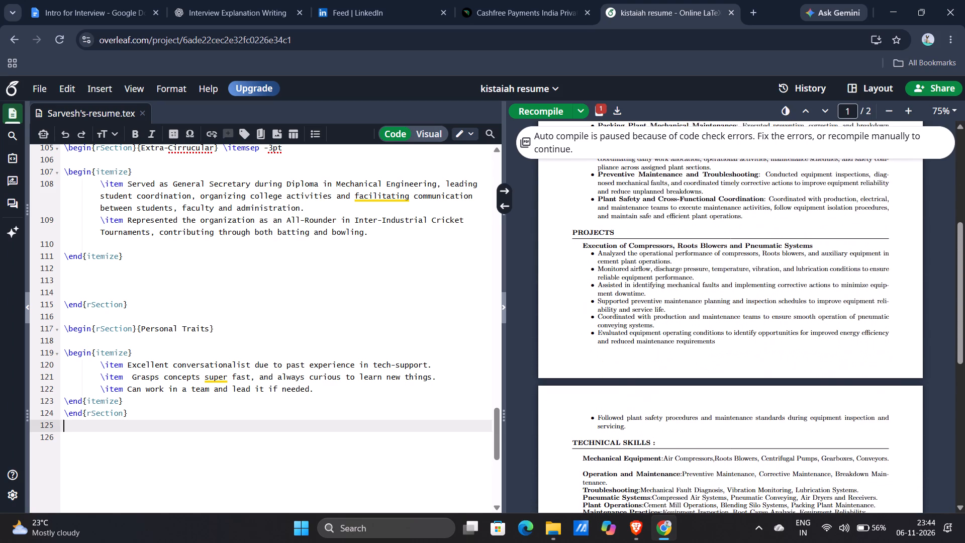
scroll(647, 303, "down", 1)
scroll(647, 303, "up", 4)
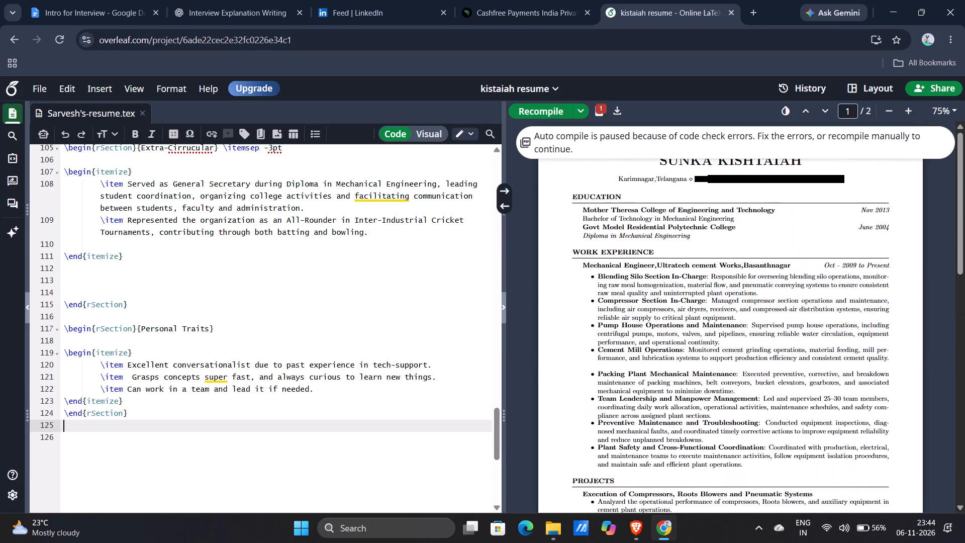
scroll(647, 303, "down", 2)
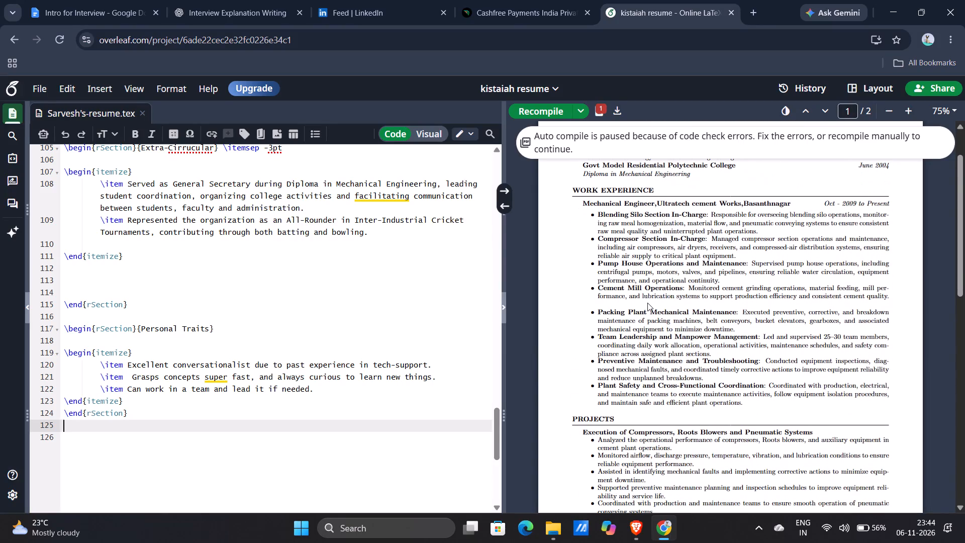
scroll(647, 303, "down", 1)
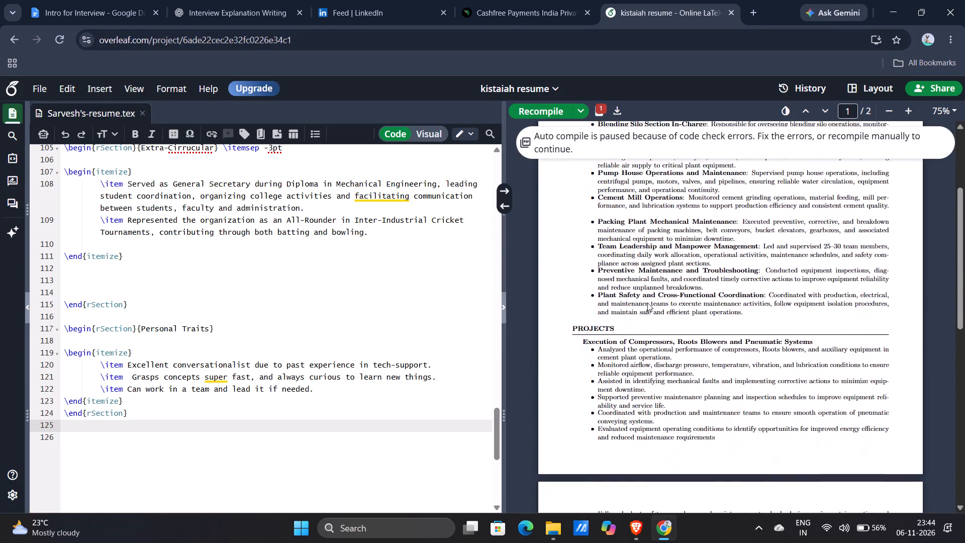
scroll(647, 303, "down", 2)
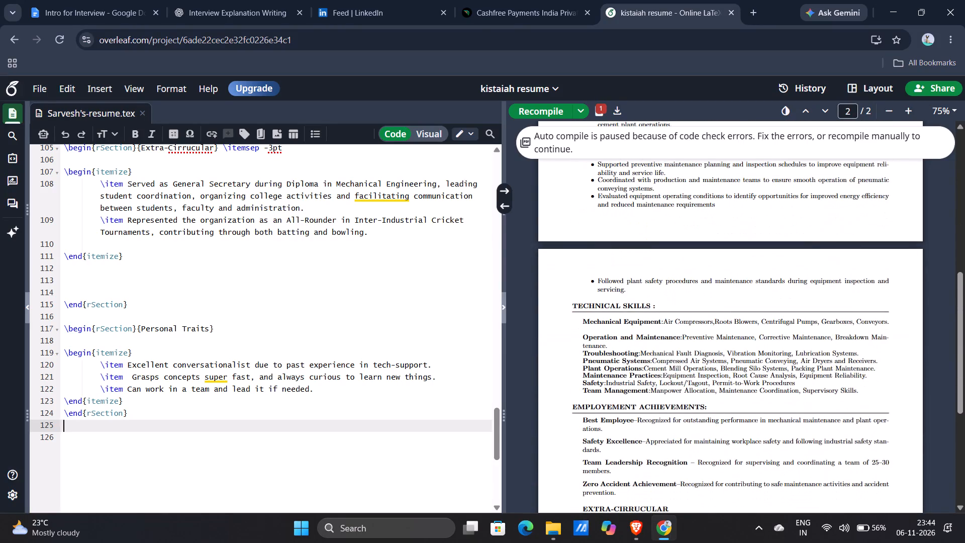
scroll(647, 303, "down", 1)
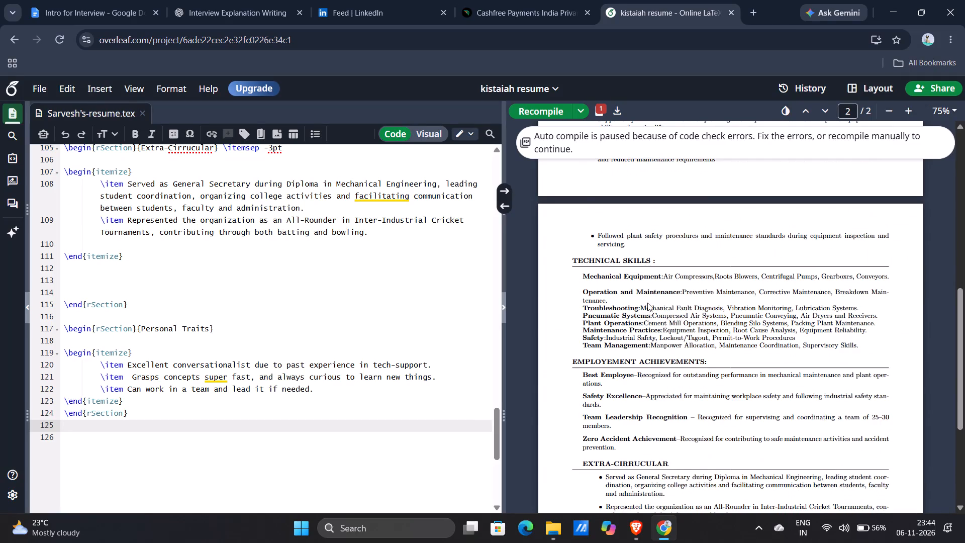
scroll(647, 303, "up", 6)
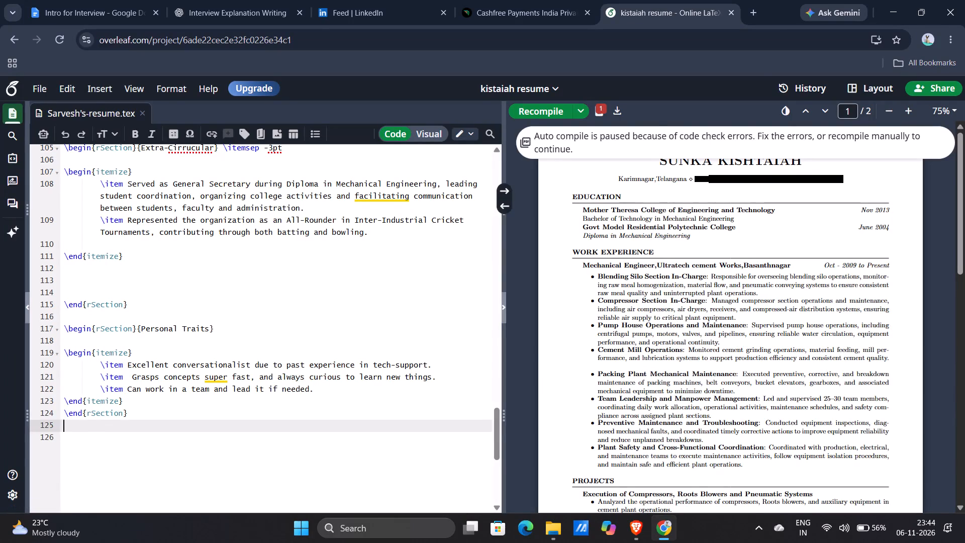
scroll(641, 285, "down", 3)
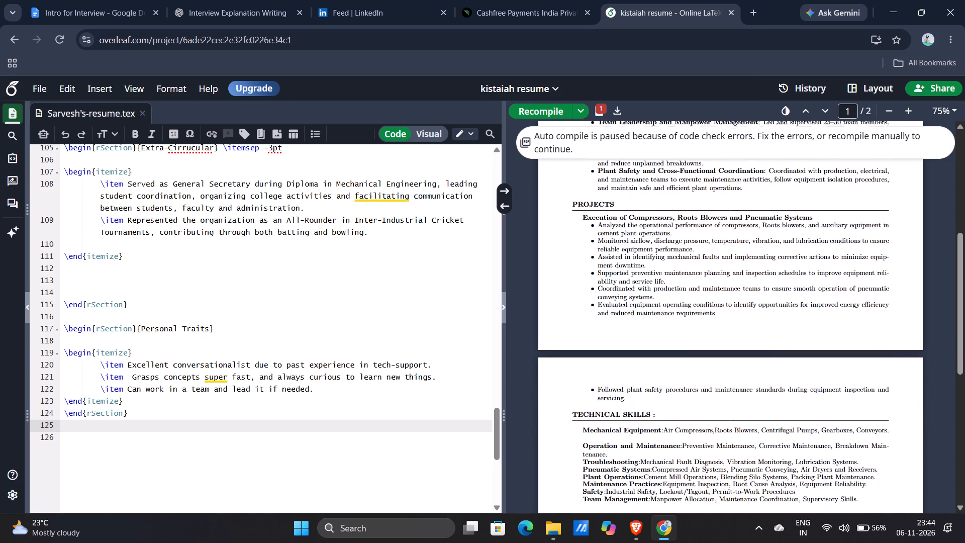
scroll(641, 285, "up", 1)
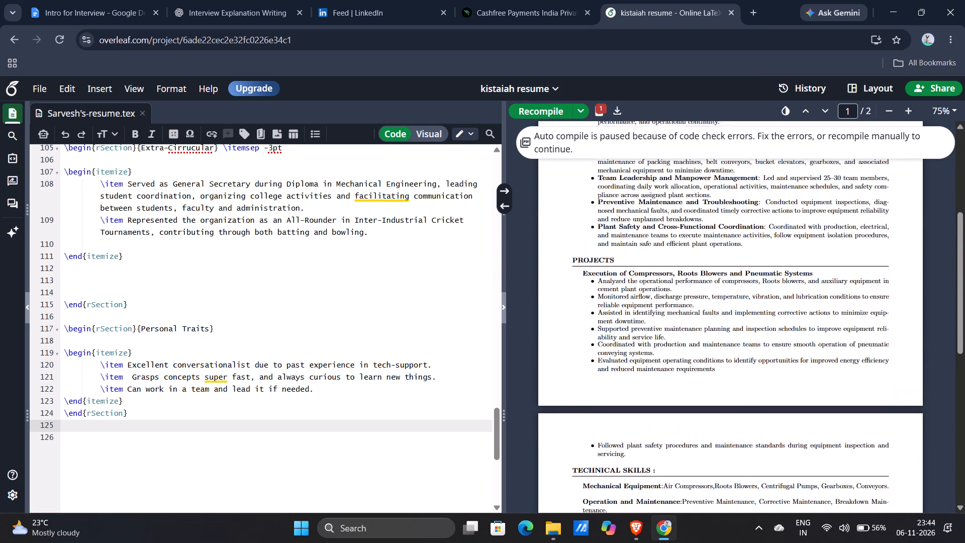
scroll(641, 285, "up", 3)
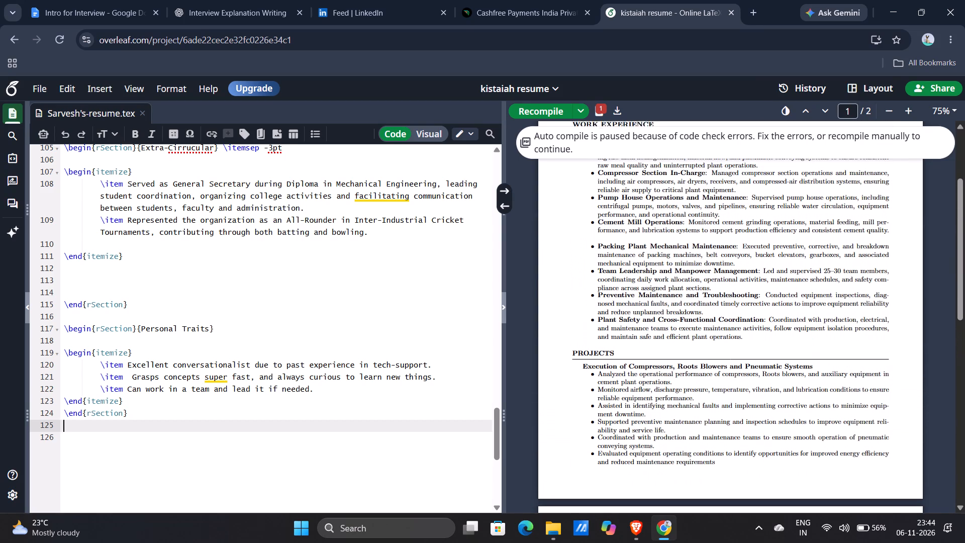
scroll(641, 285, "up", 2)
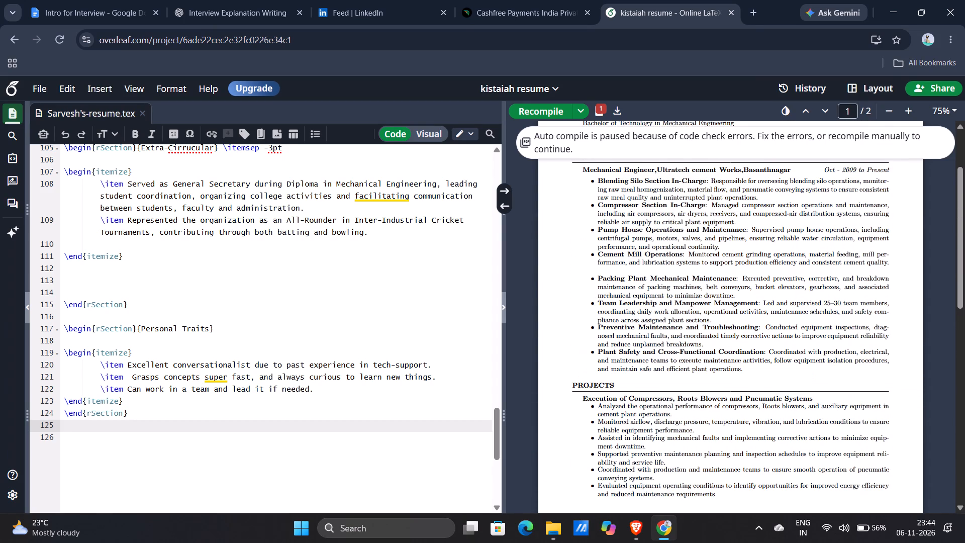
scroll(641, 285, "down", 1)
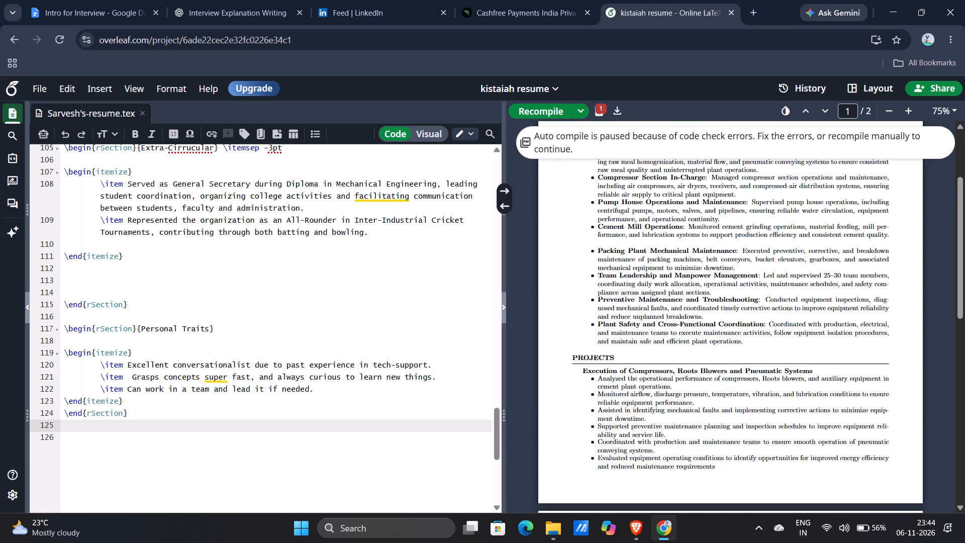
scroll(641, 285, "down", 4)
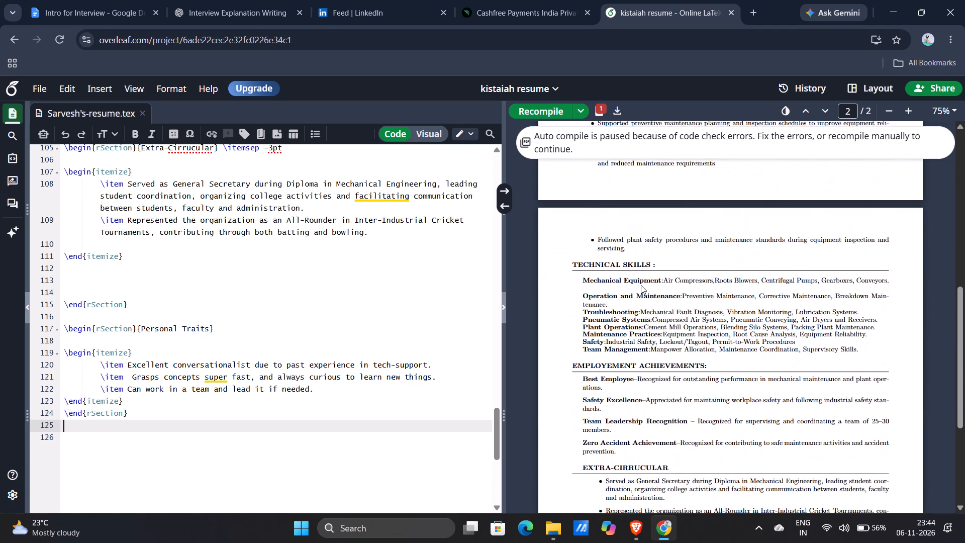
scroll(641, 285, "down", 1)
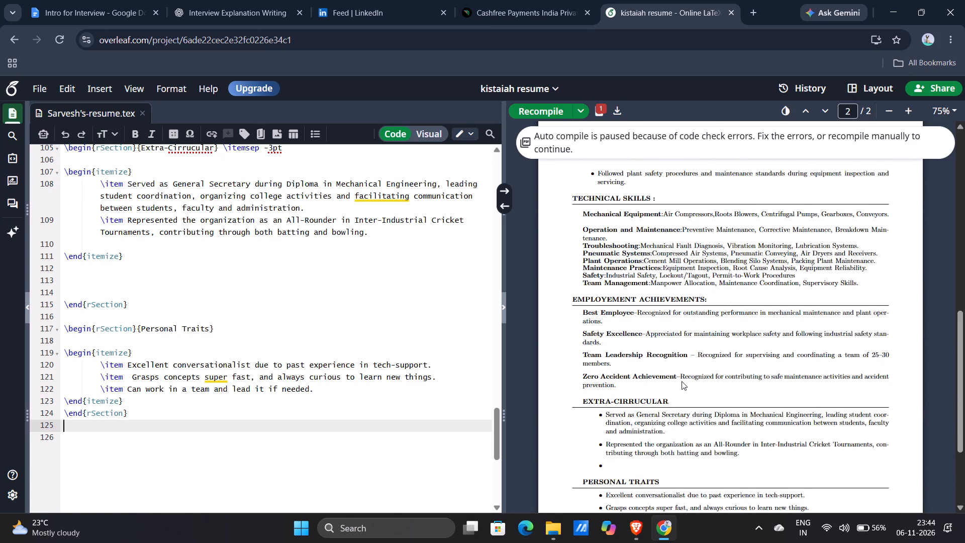
Examine the end of the compiled resume's second page, covering the extra-curricular and Personal Traits sections.
scroll(682, 381, "down", 2)
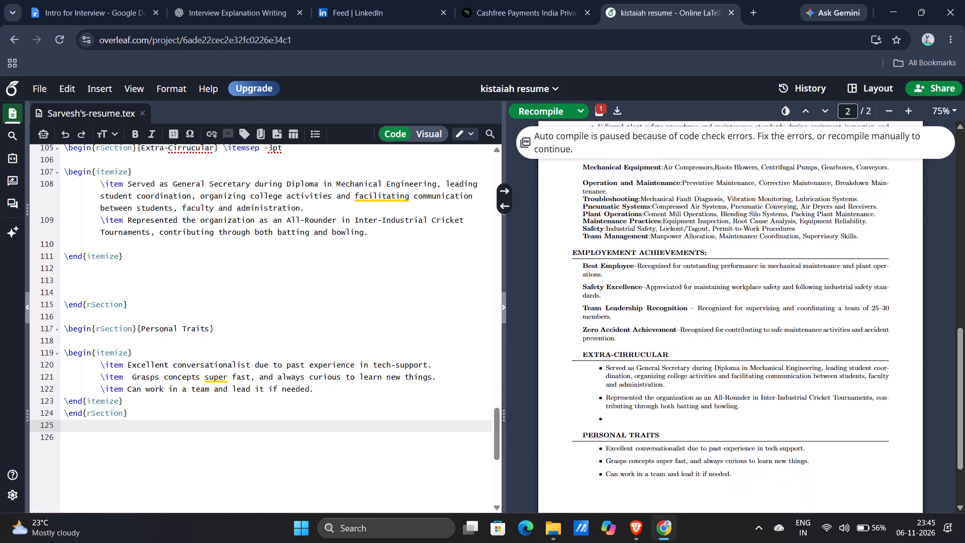
scroll(682, 381, "down", 1)
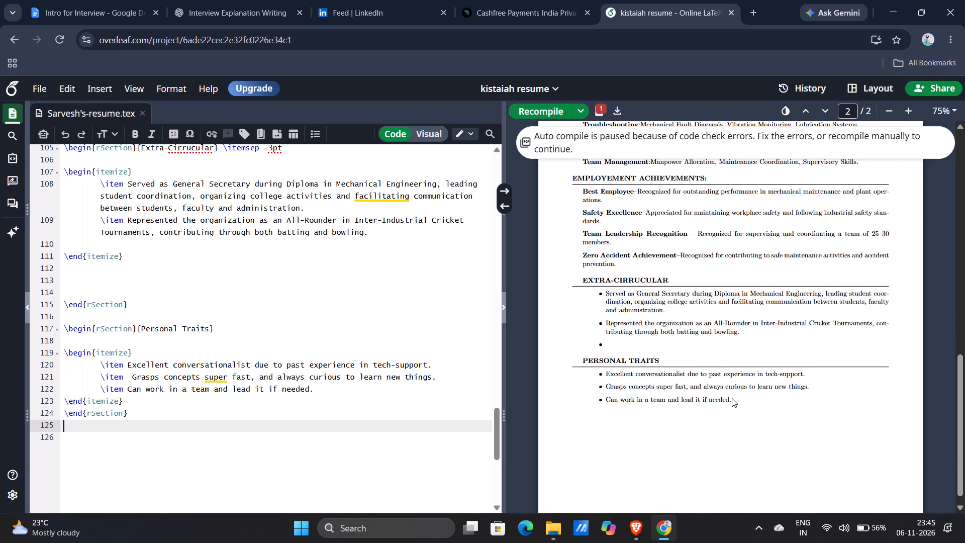
left_click(729, 402)
scroll(702, 375, "up", 2)
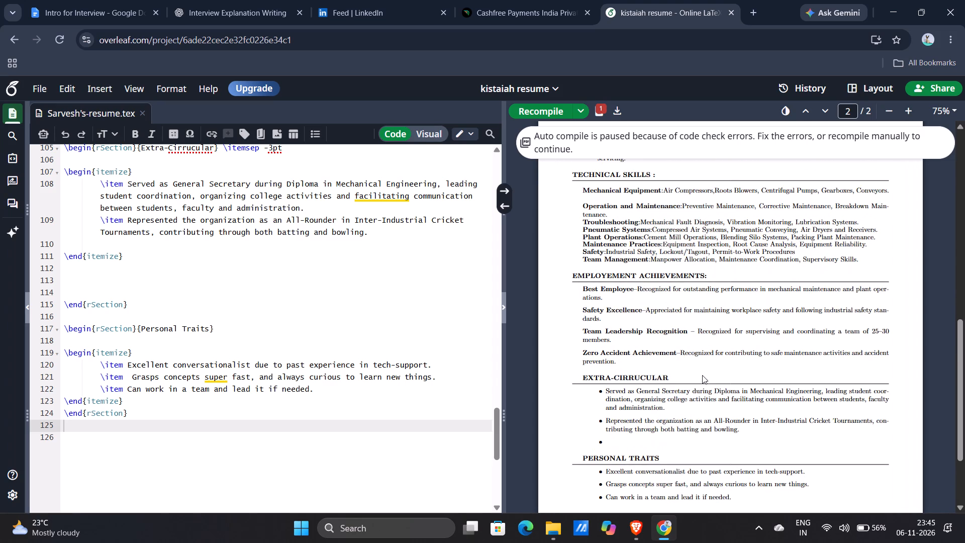
scroll(702, 375, "down", 1)
scroll(716, 418, "down", 1)
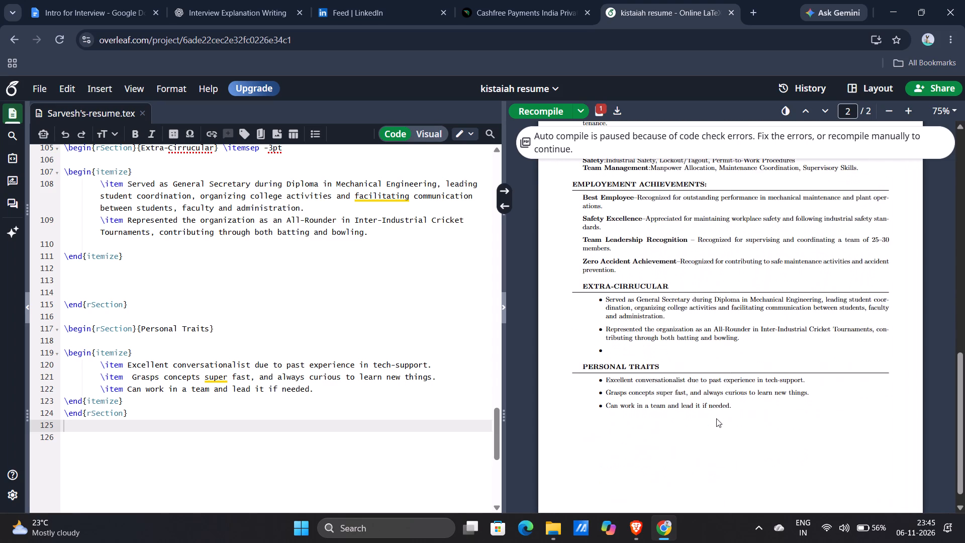
left_click_drag(737, 408, 638, 401)
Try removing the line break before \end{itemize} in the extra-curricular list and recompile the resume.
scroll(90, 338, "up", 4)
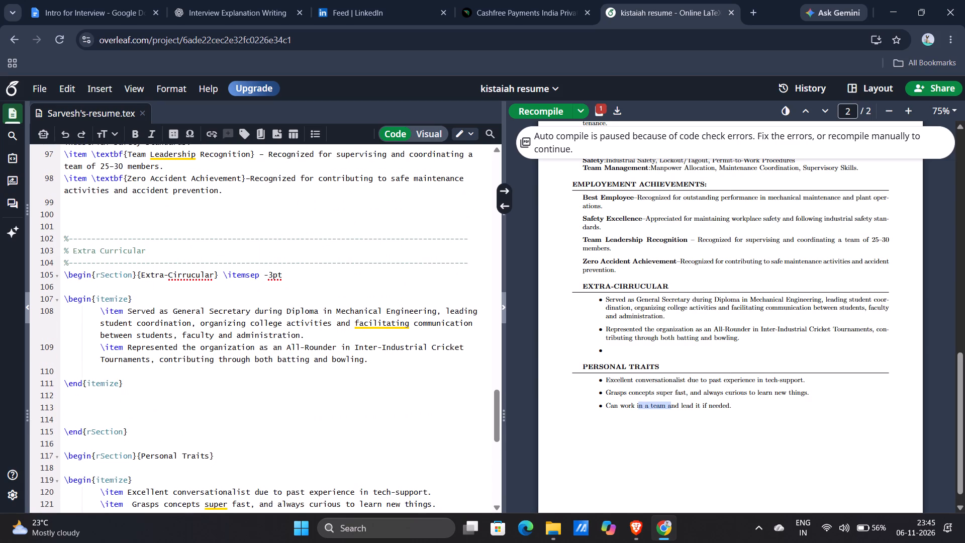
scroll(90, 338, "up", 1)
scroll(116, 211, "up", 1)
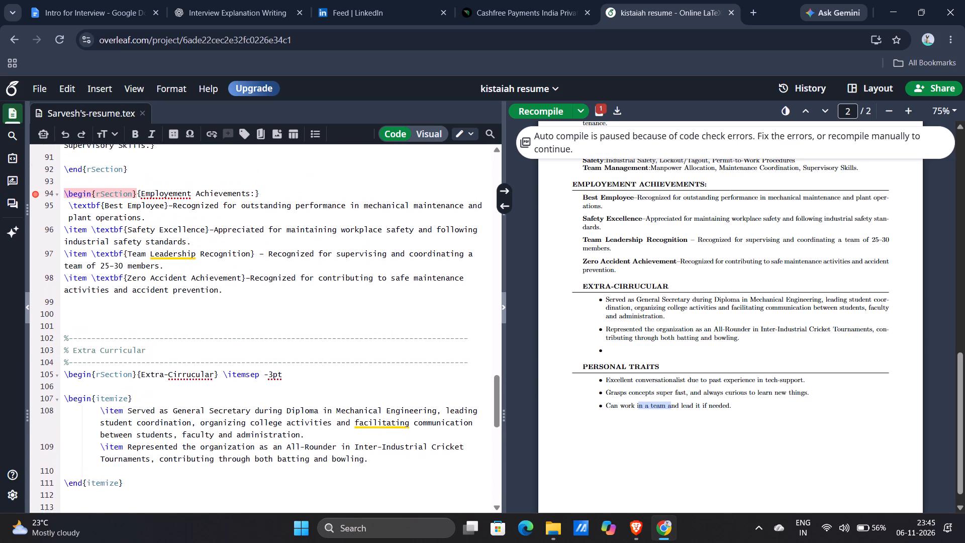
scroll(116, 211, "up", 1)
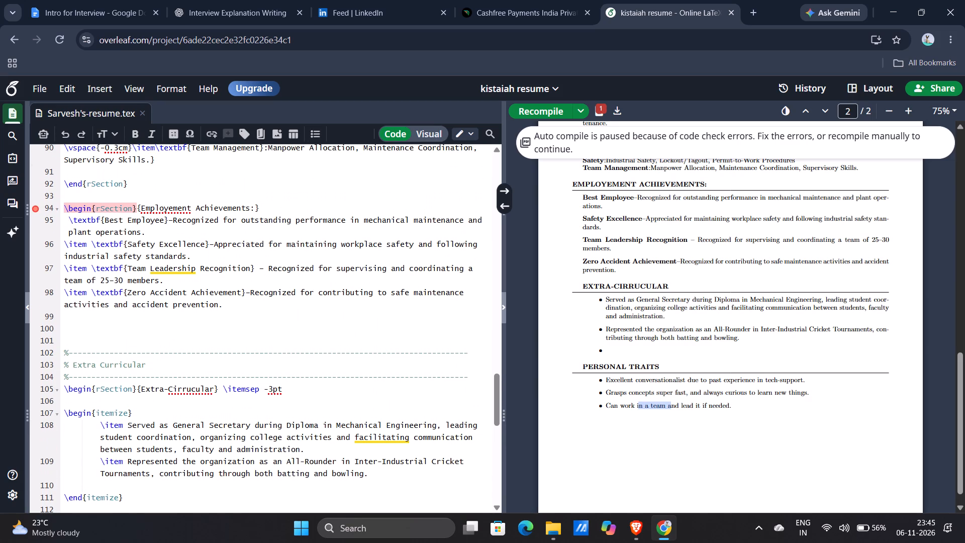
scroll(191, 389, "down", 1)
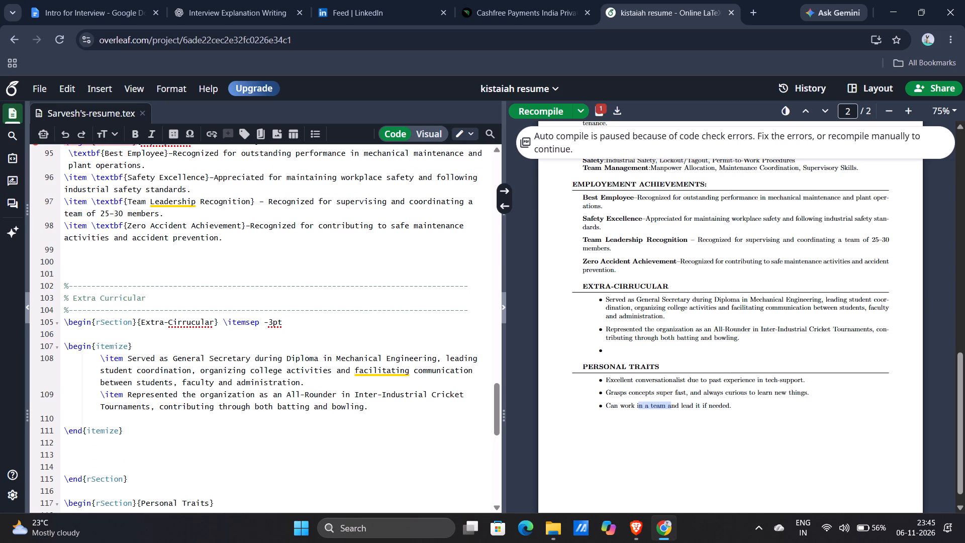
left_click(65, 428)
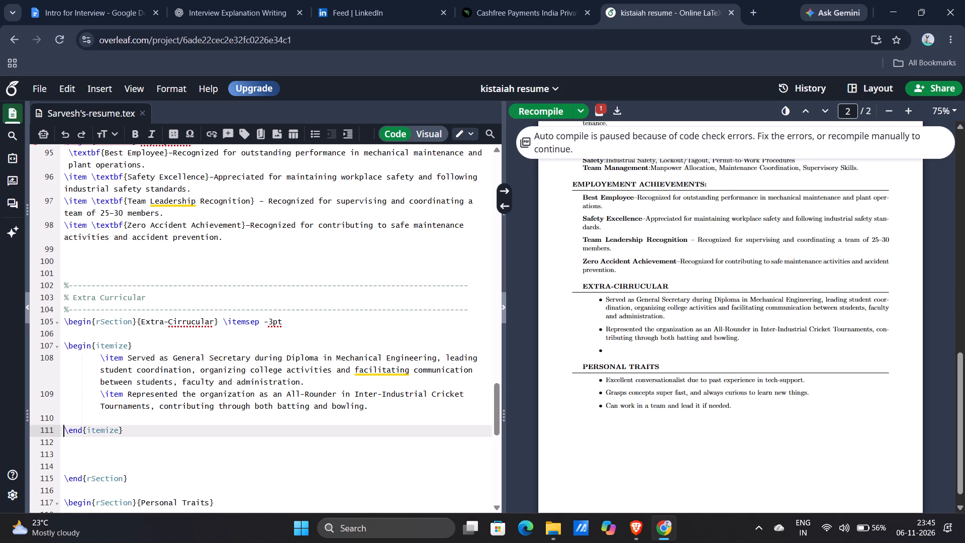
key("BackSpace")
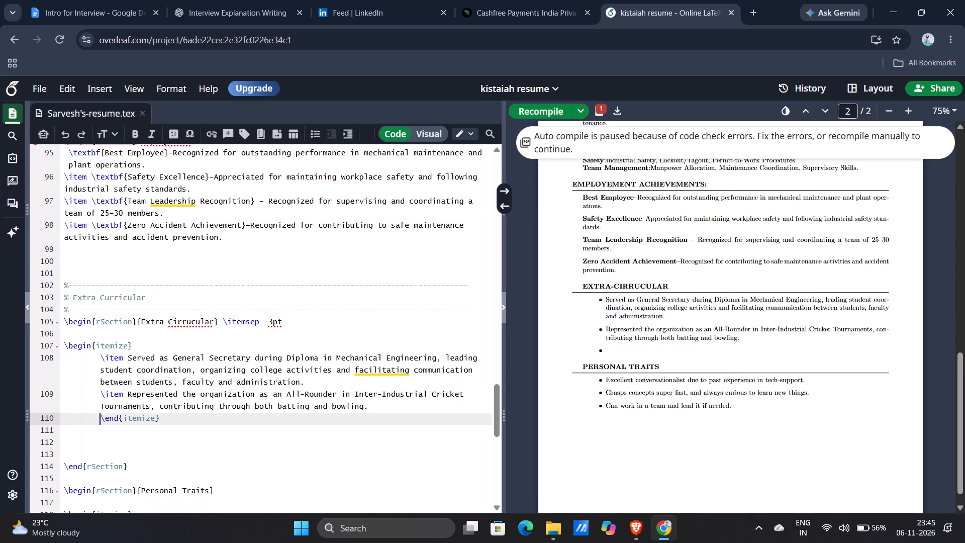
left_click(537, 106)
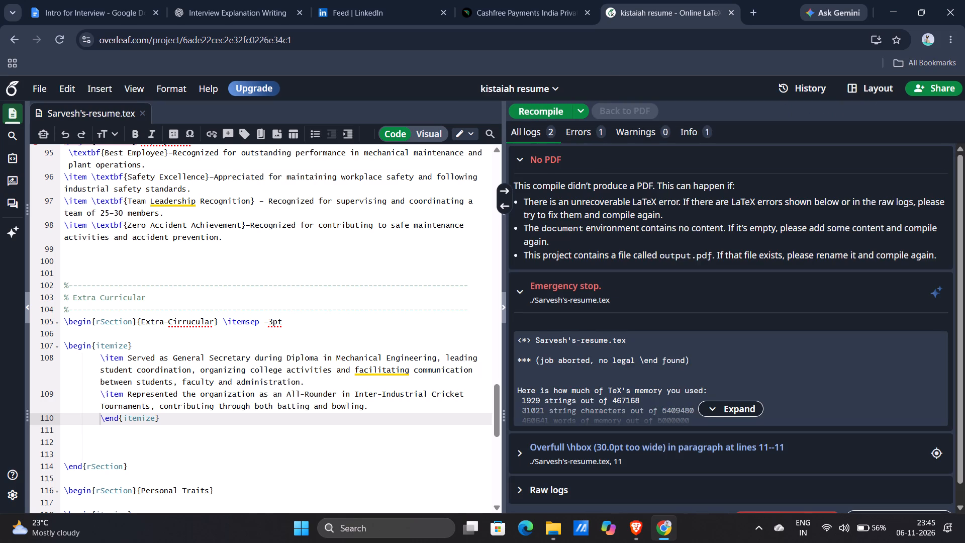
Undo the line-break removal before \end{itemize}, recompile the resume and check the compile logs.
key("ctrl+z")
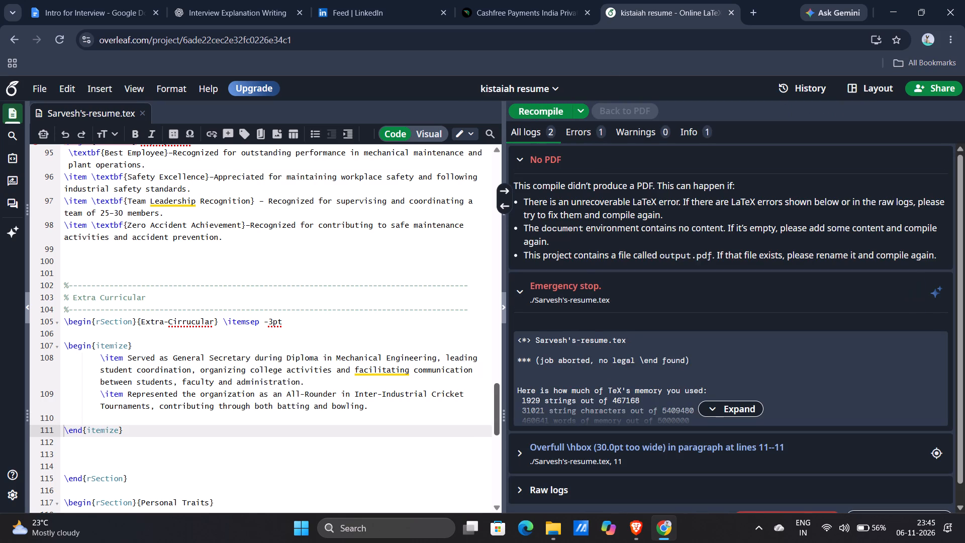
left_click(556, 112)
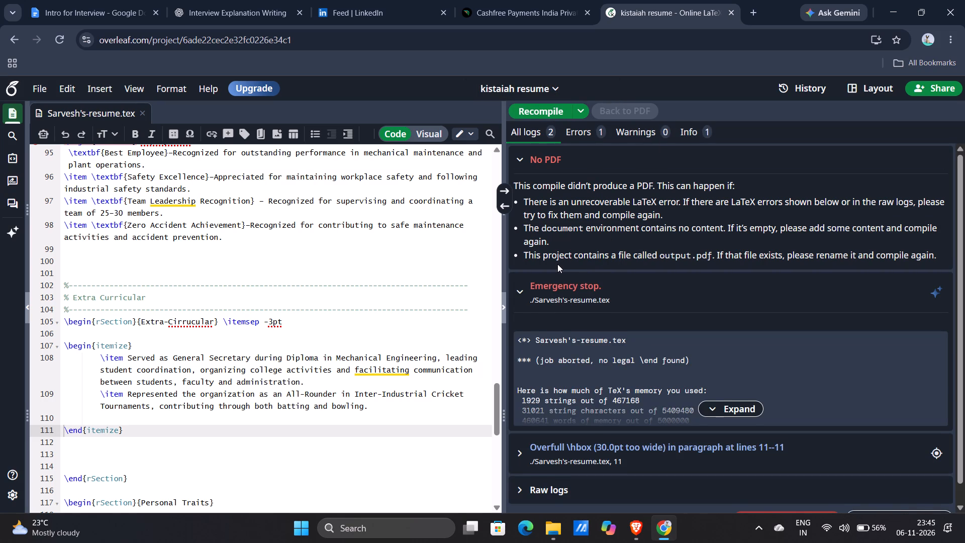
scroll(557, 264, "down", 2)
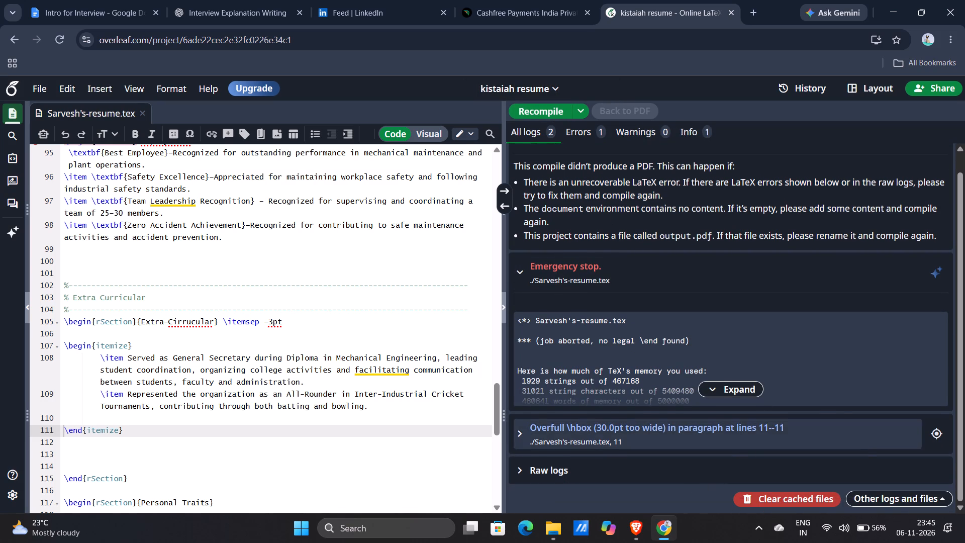
Undo the last two deletions at the end of the source, restoring the characters \end{ after the Personal Traits section.
scroll(384, 367, "up", 2)
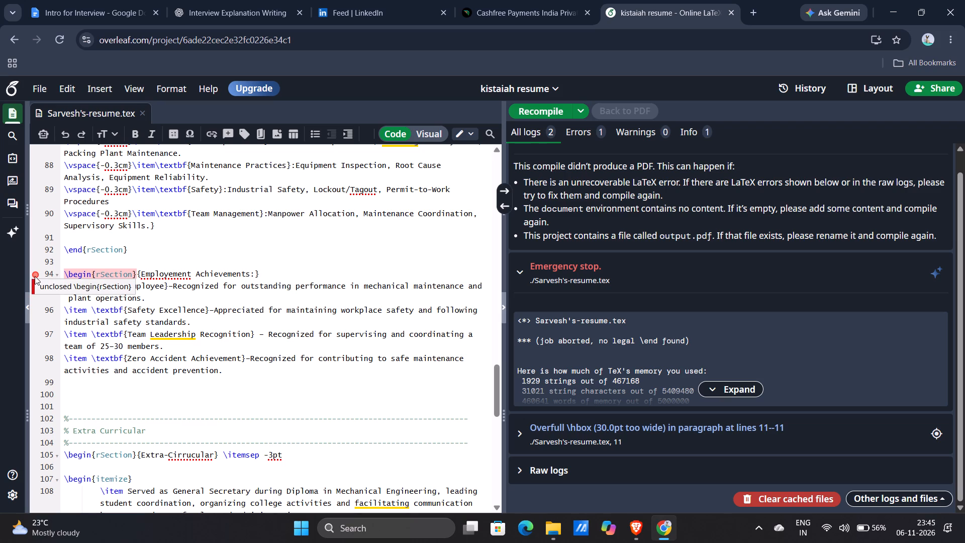
key("ctrl+z")
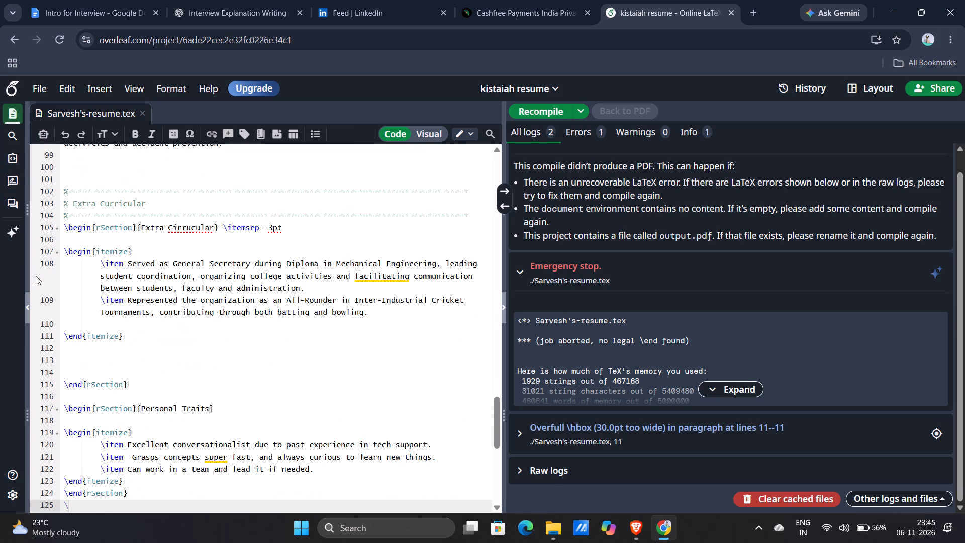
scroll(163, 243, "up", 3)
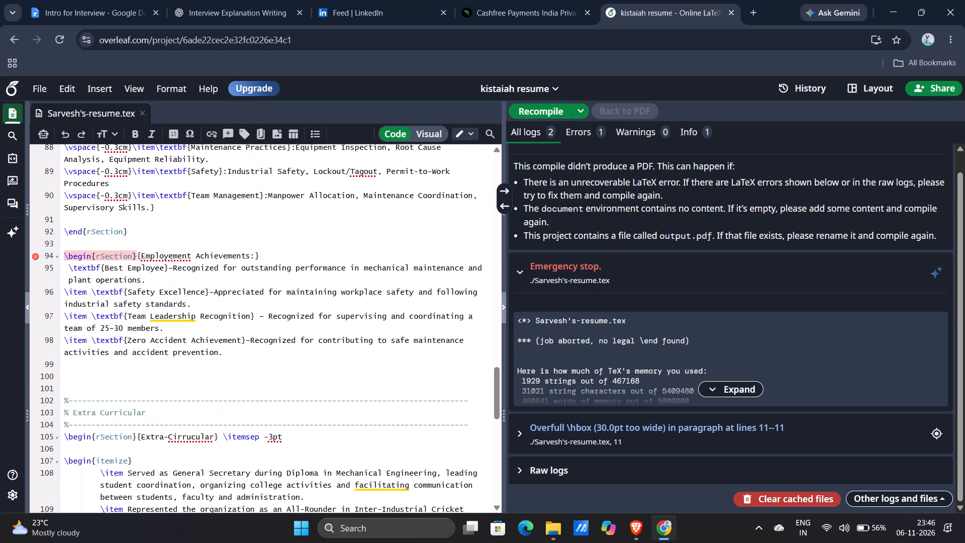
key("ctrl+z")
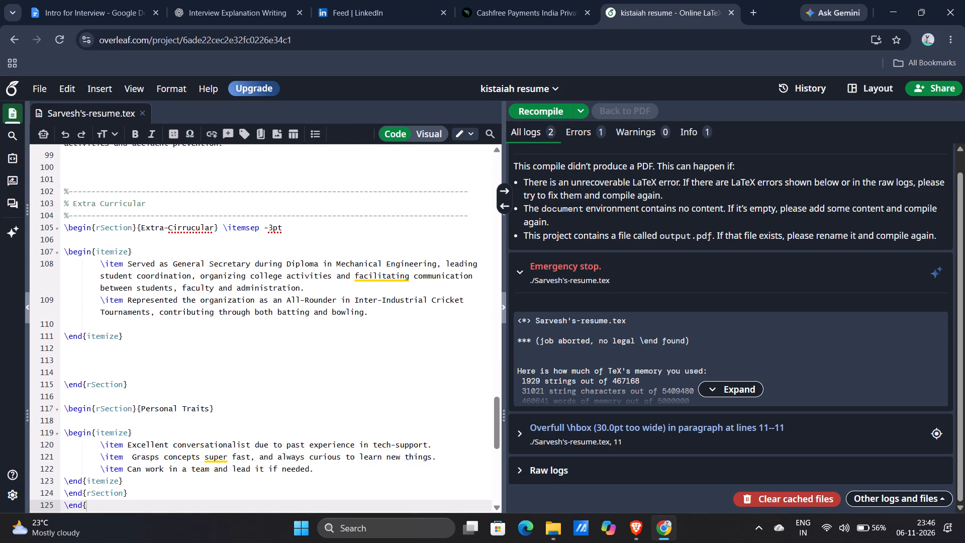
scroll(163, 243, "up", 1)
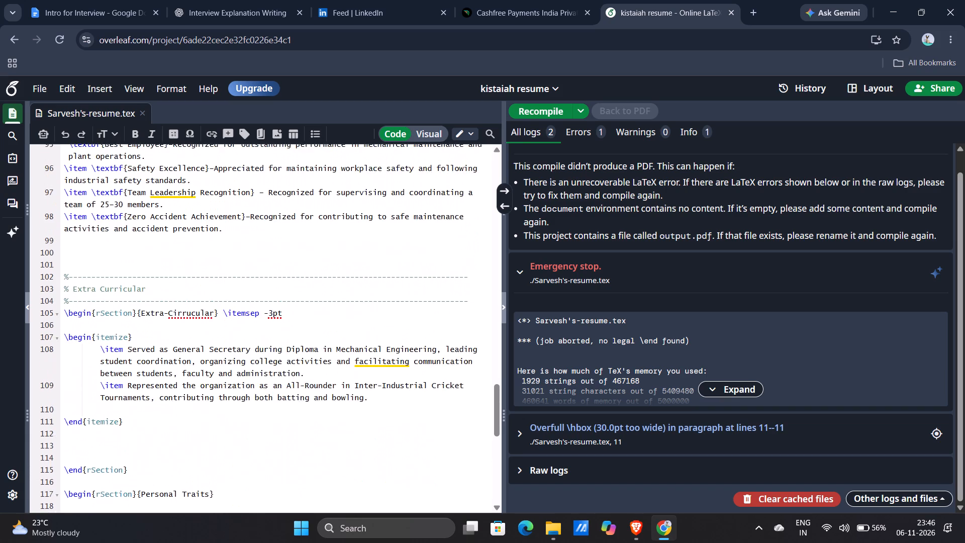
scroll(163, 243, "up", 2)
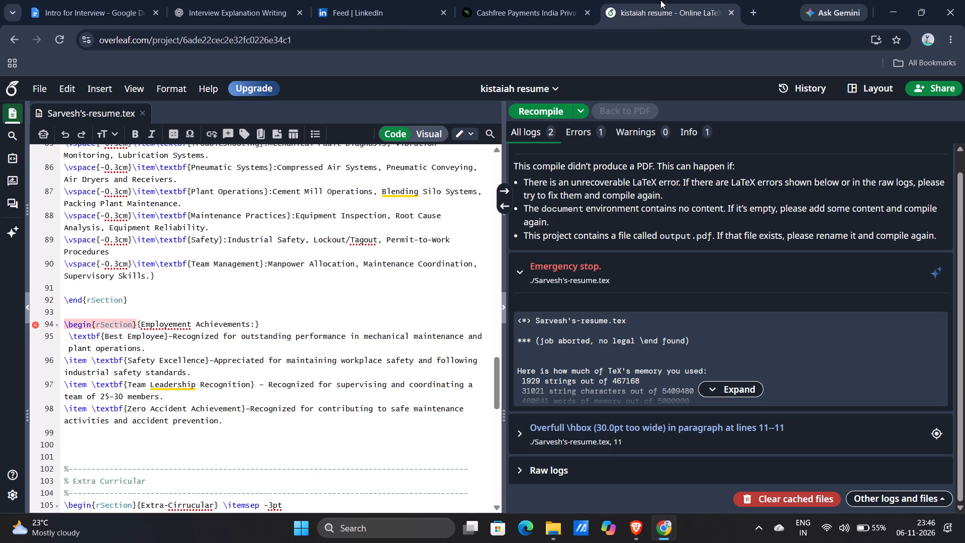
scroll(248, 332, "down", 1)
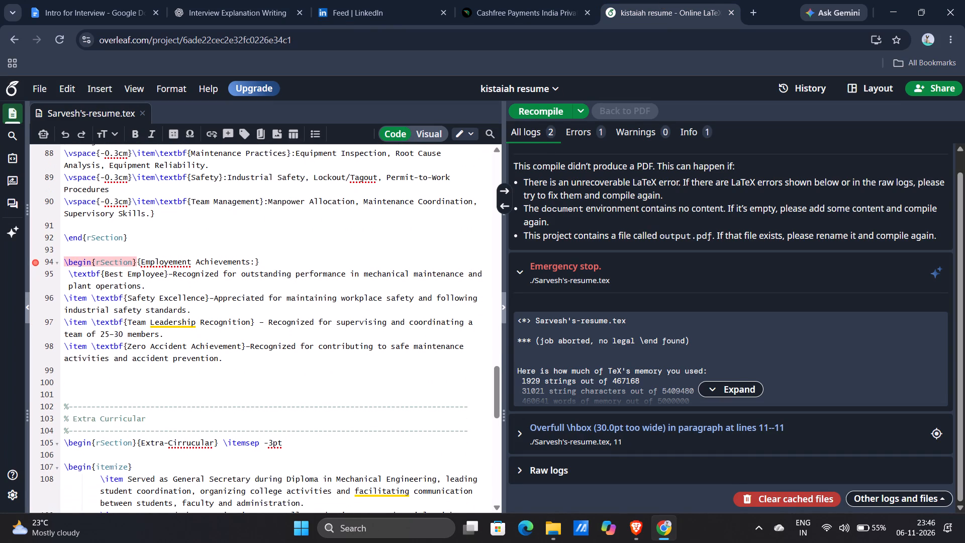
left_click(224, 361)
key("Return")
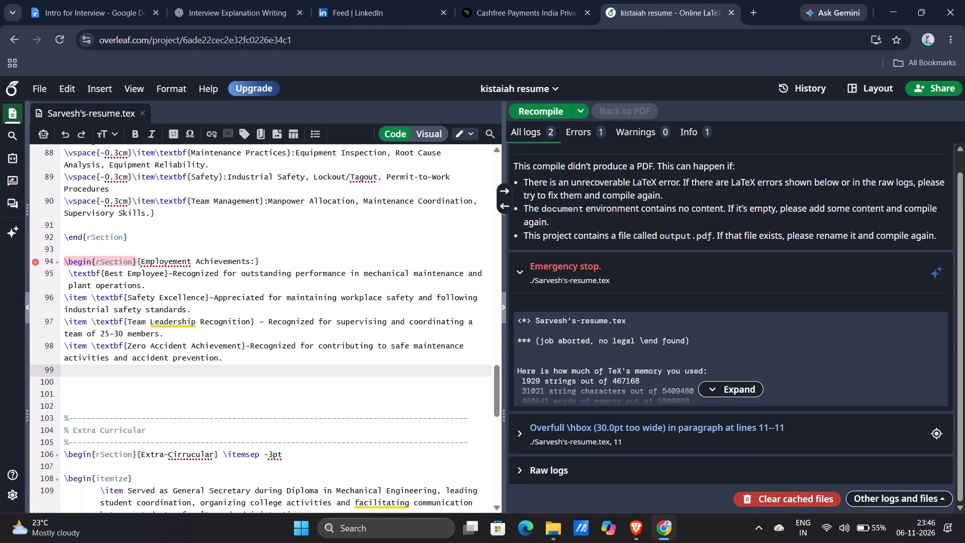
key("ctrl+v")
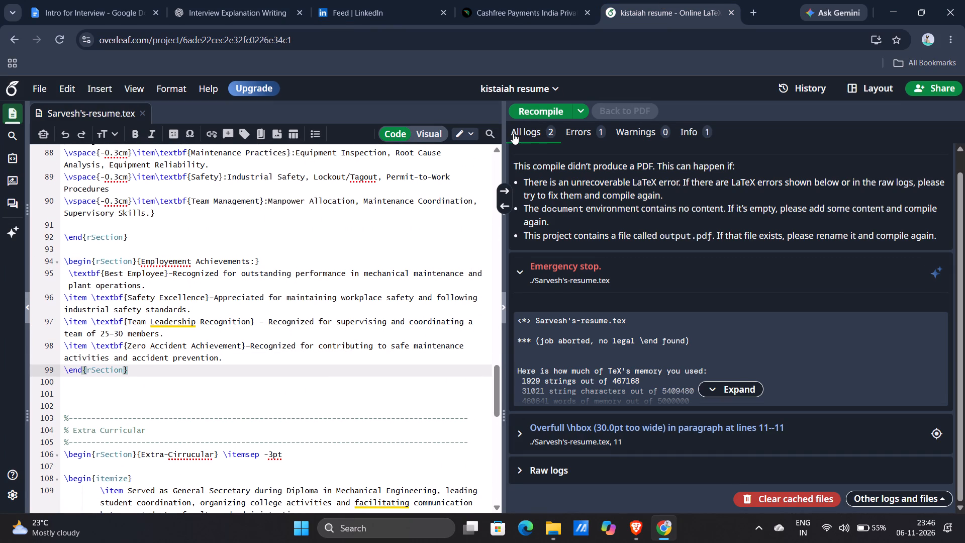
Recompile the resume with the Employement Achievements section closed.
left_click(555, 111)
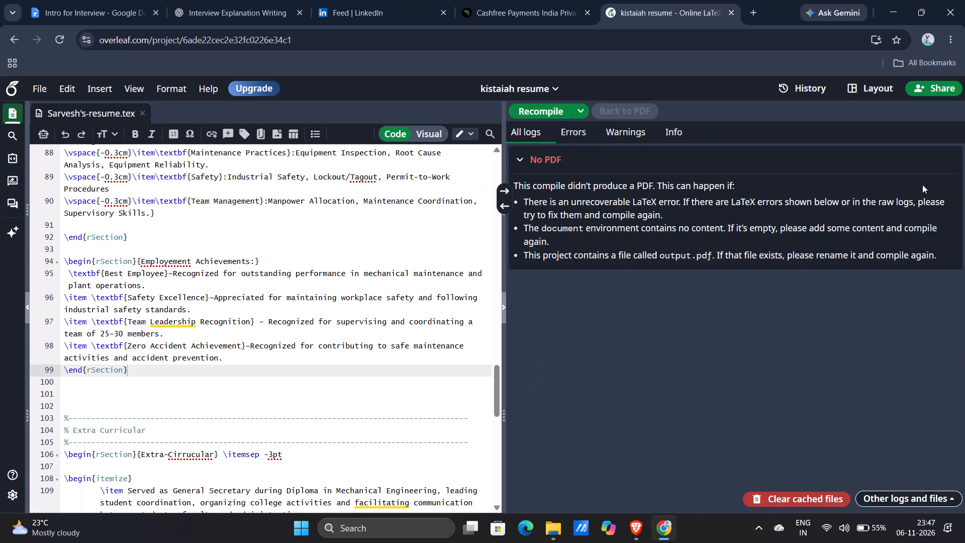
Examine the source from the skills list through the Personal Traits section for the line causing the compile error.
scroll(704, 234, "up", 1)
scroll(190, 291, "up", 1)
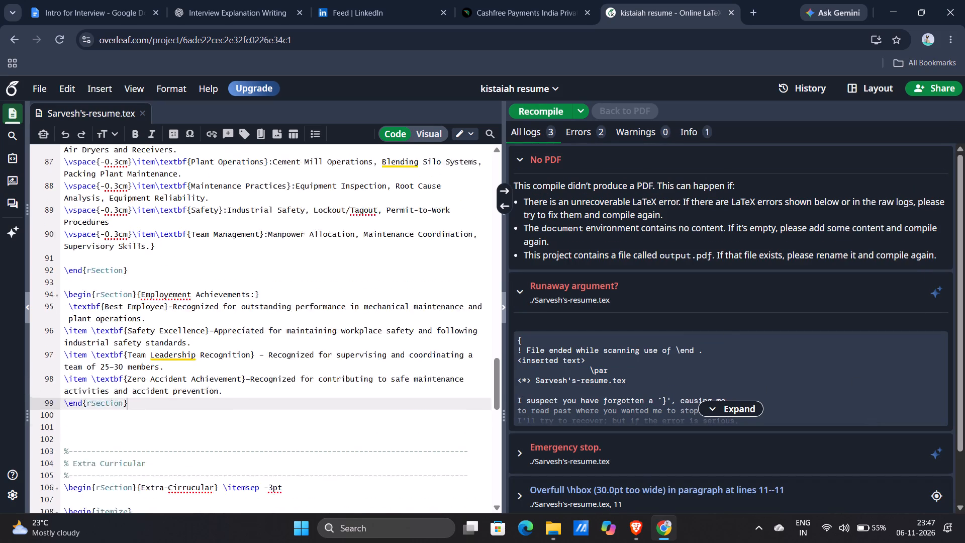
scroll(190, 291, "up", 4)
scroll(190, 291, "down", 4)
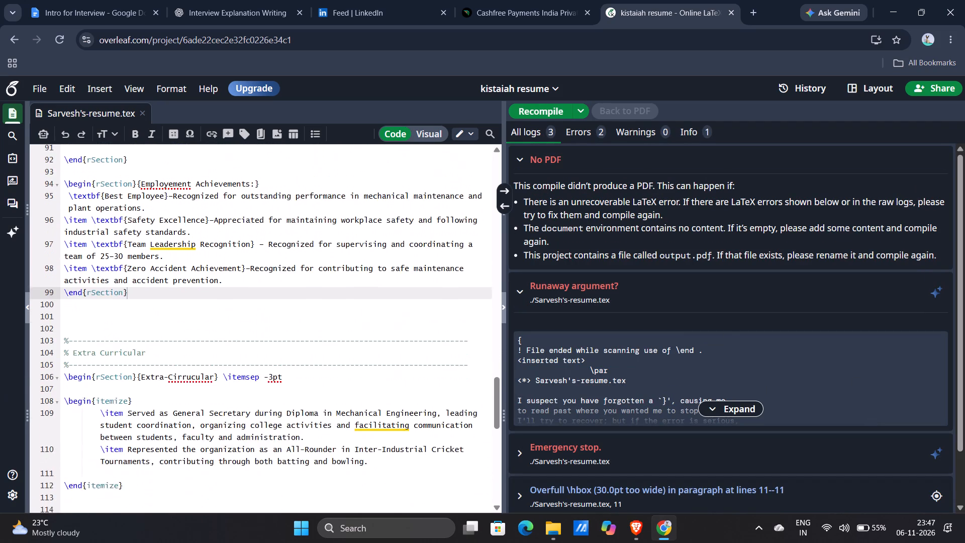
scroll(190, 291, "down", 1)
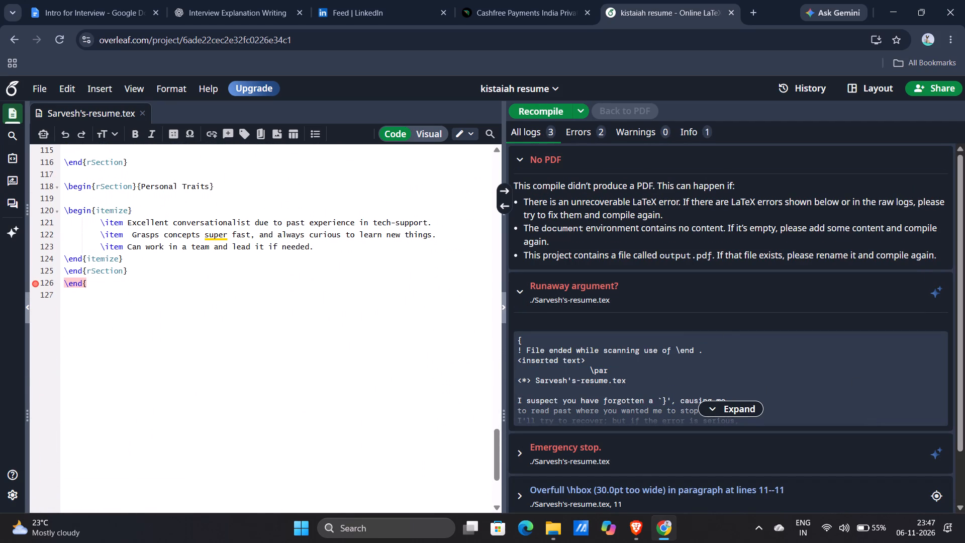
scroll(90, 285, "up", 1)
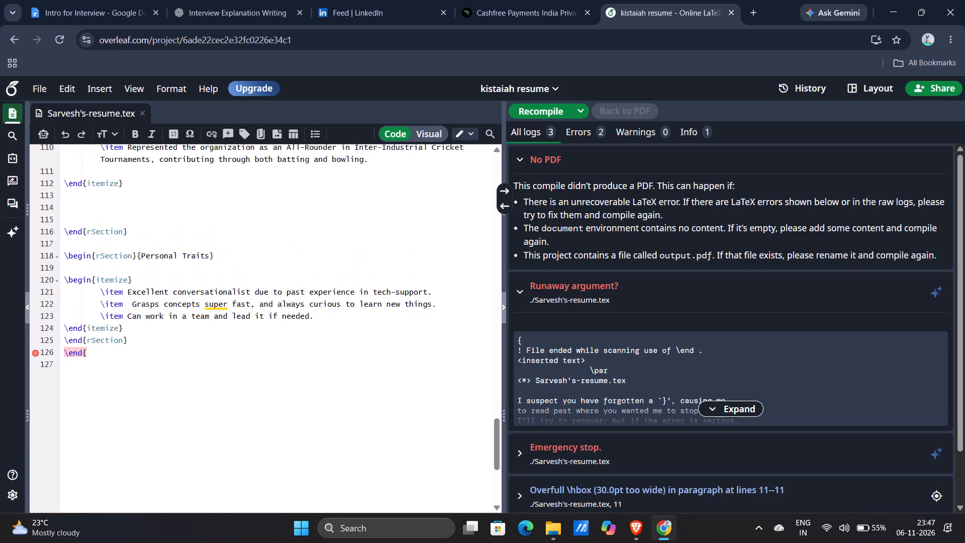
scroll(90, 285, "up", 4)
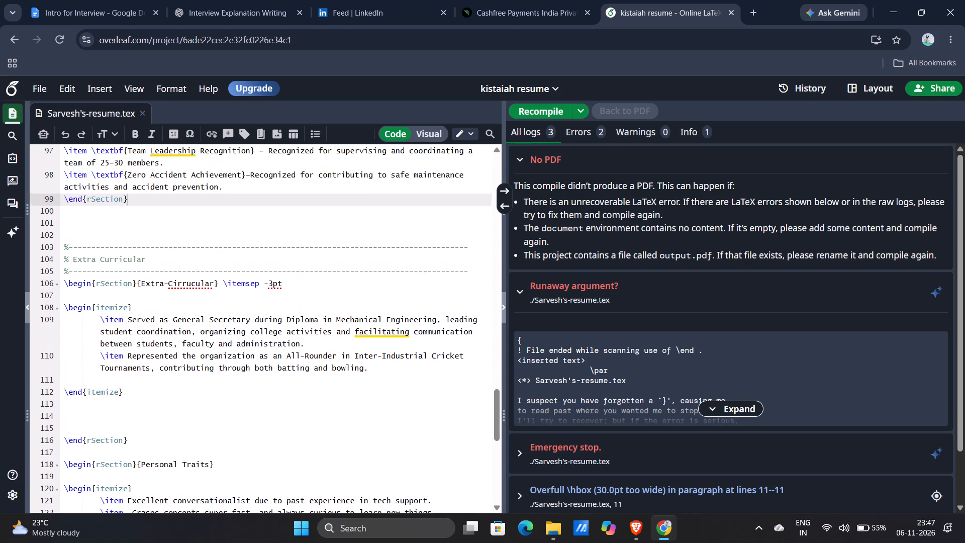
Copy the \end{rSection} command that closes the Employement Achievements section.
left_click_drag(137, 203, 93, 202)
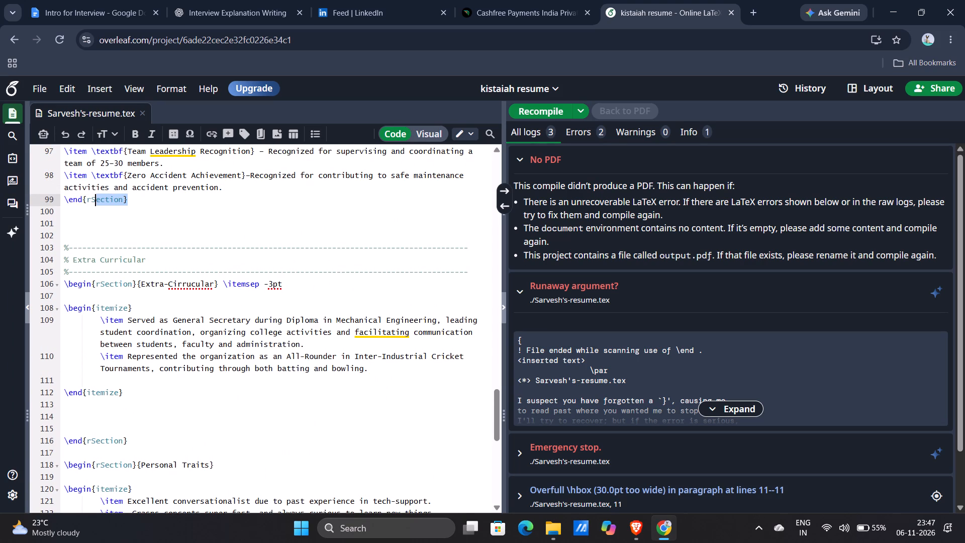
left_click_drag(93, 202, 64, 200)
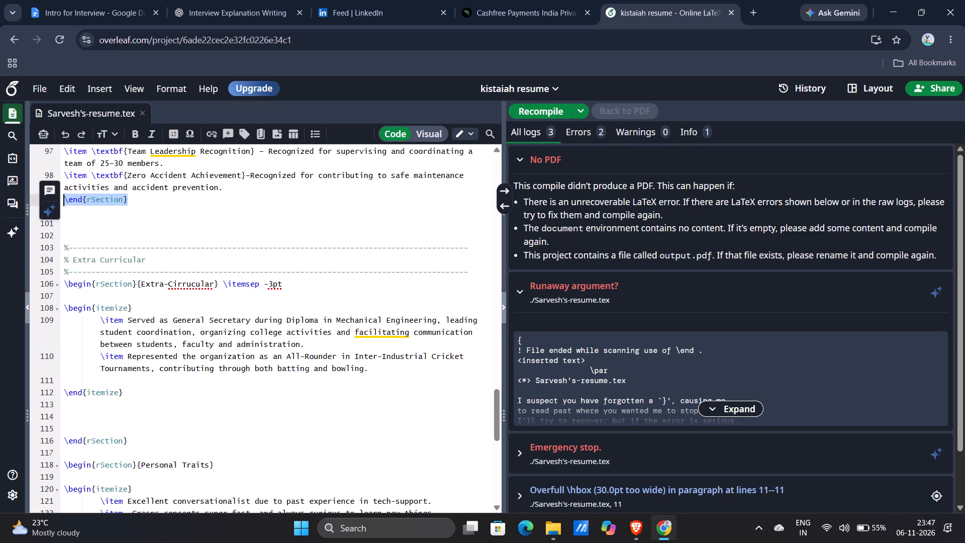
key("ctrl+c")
Delete the incomplete \end{ line after the Personal Traits section and recompile the resume.
scroll(64, 200, "down", 3)
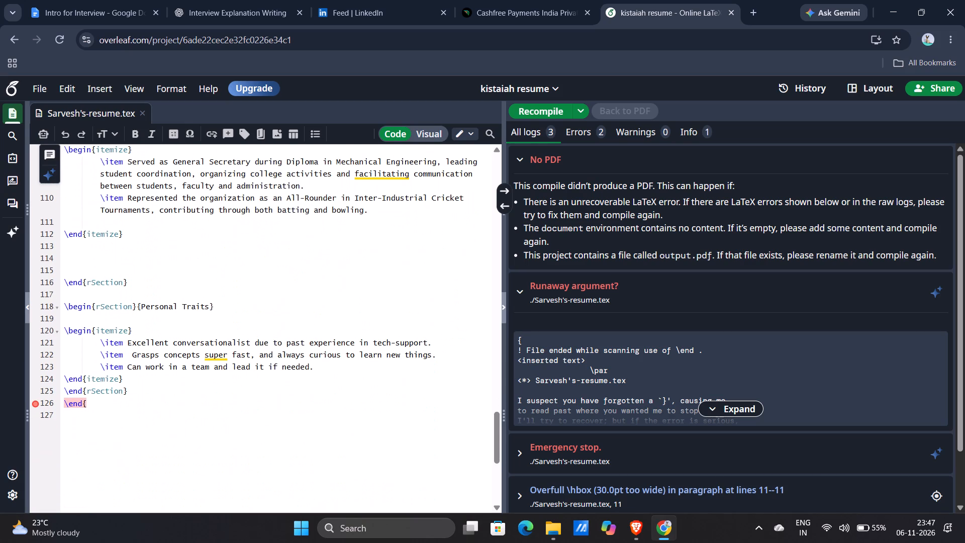
left_click(90, 403)
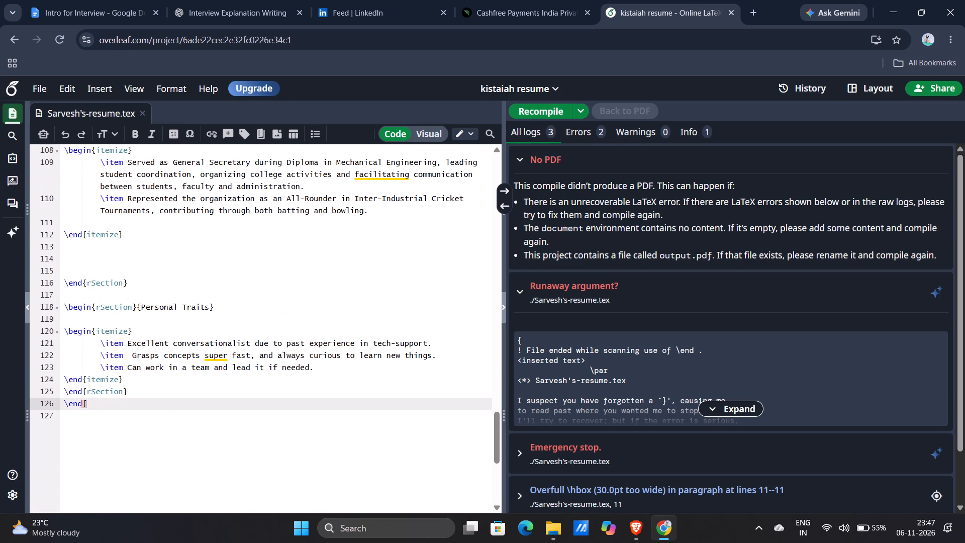
key("BackSpace")
key("BackSpace")
key("BackSpace")
key("BackSpace")
key("BackSpace")
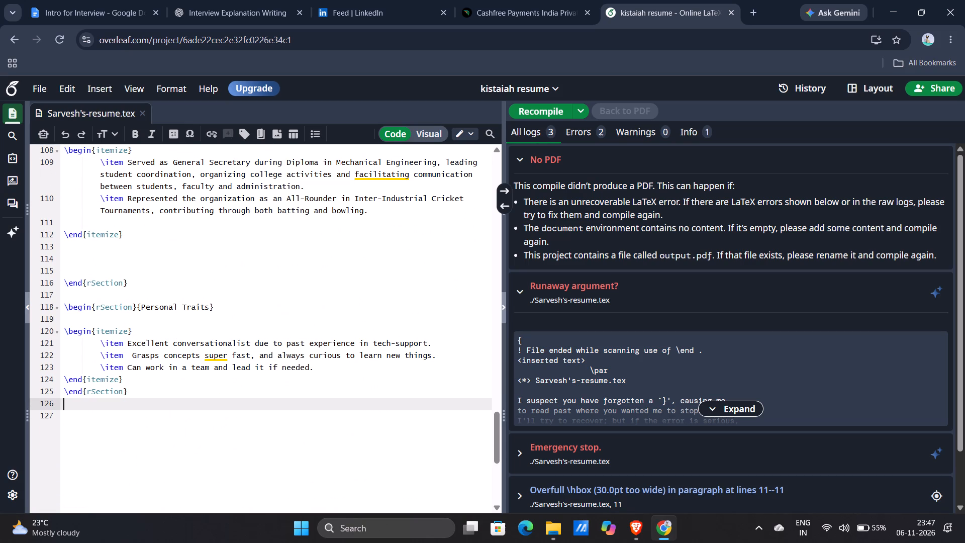
key("BackSpace")
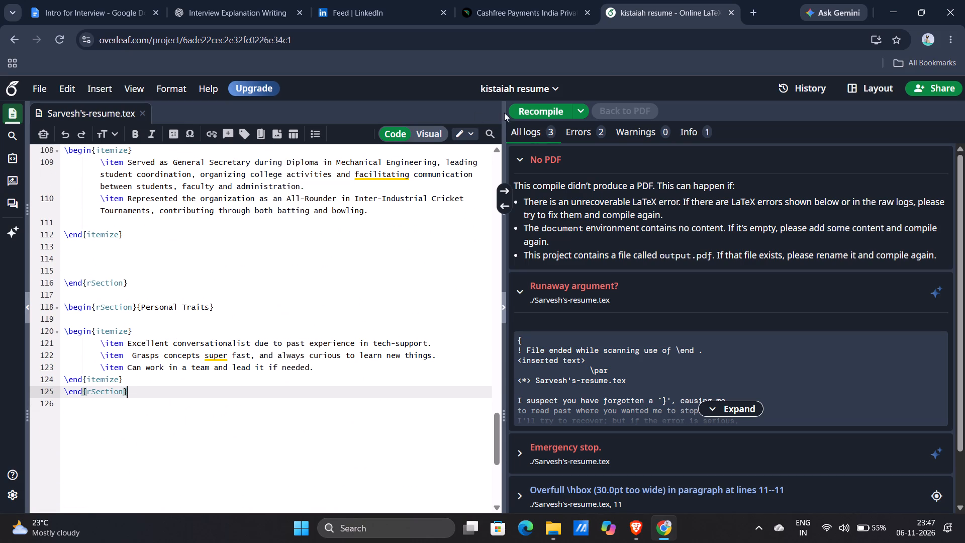
left_click(536, 110)
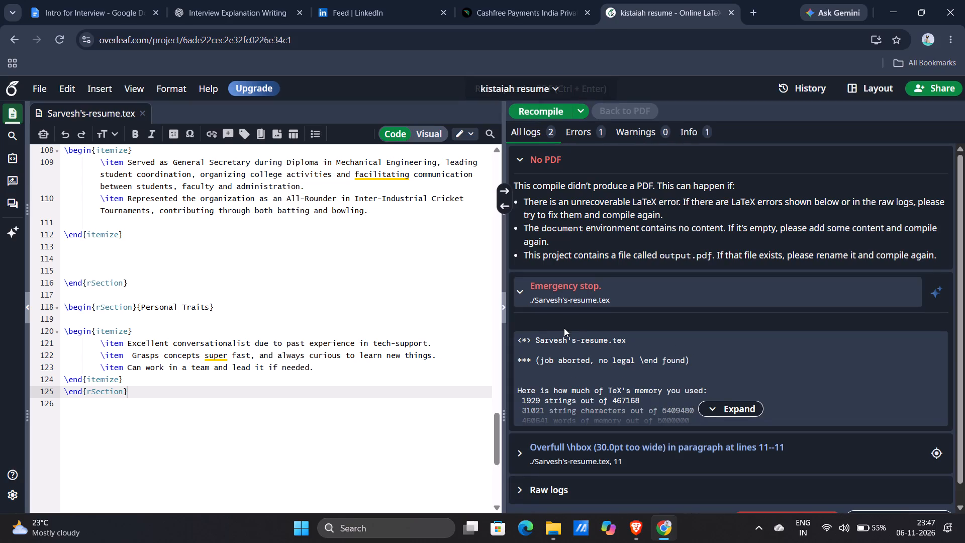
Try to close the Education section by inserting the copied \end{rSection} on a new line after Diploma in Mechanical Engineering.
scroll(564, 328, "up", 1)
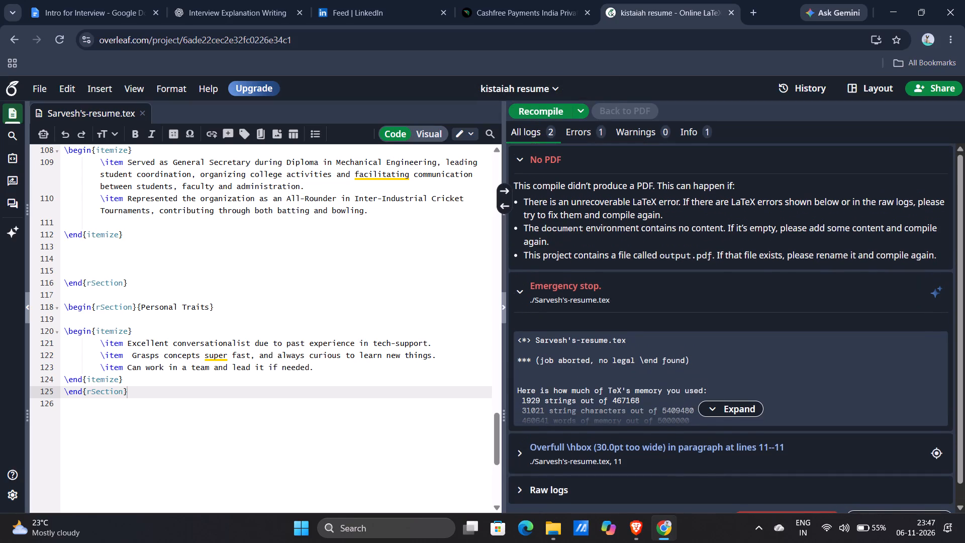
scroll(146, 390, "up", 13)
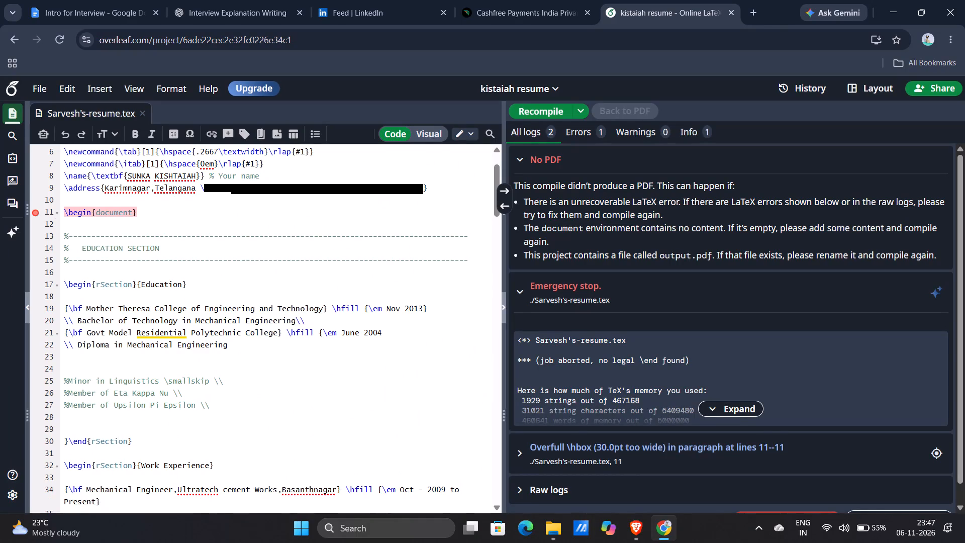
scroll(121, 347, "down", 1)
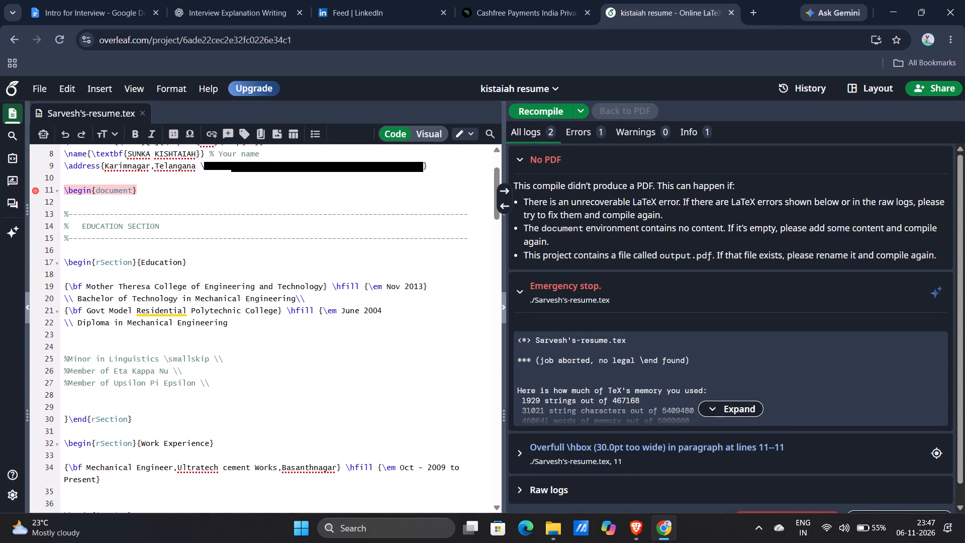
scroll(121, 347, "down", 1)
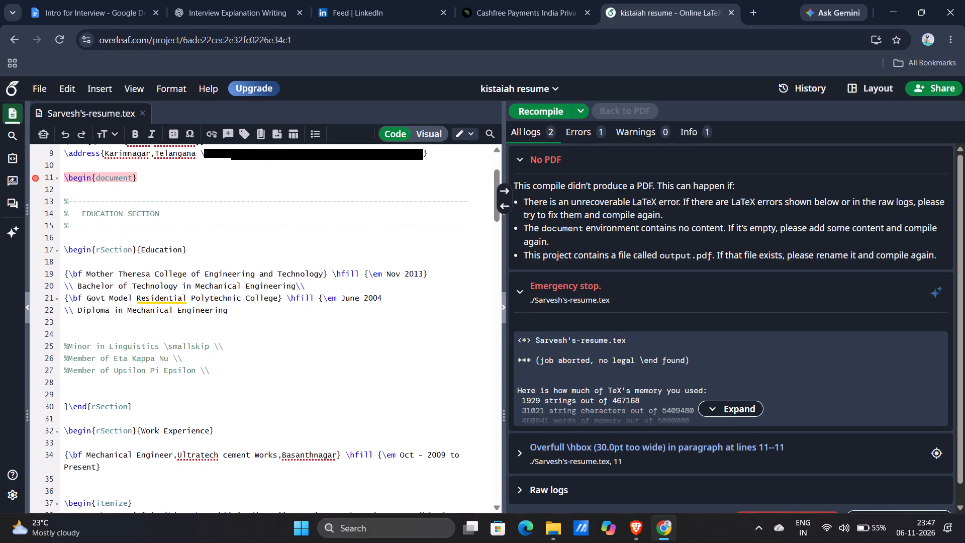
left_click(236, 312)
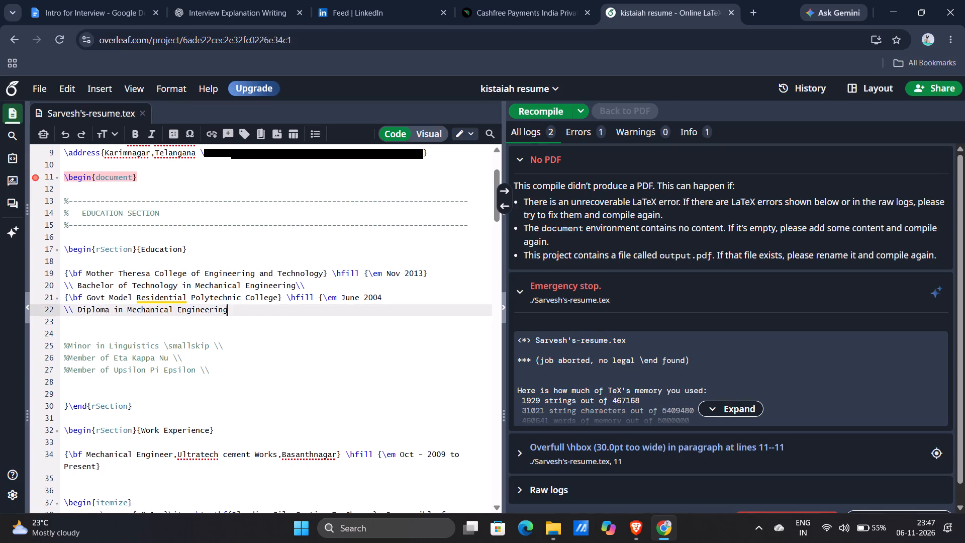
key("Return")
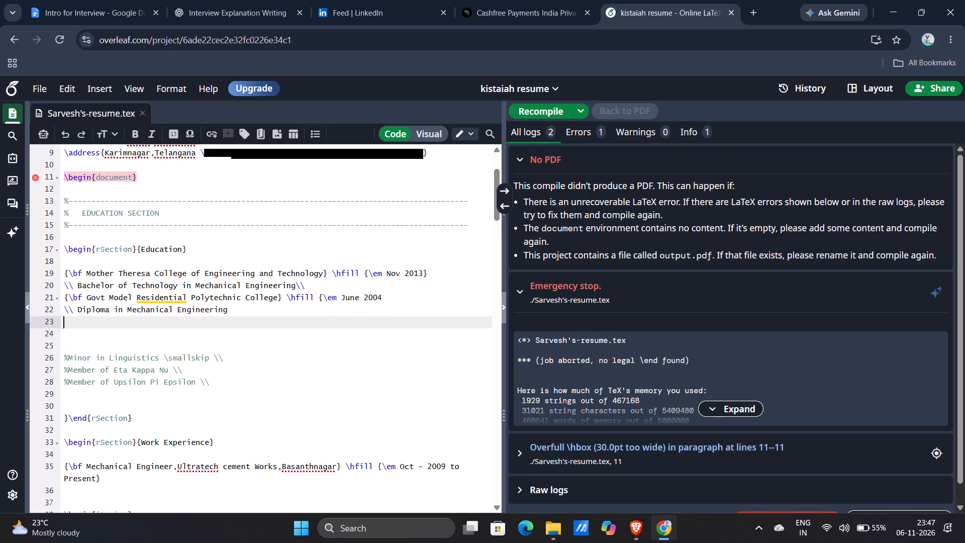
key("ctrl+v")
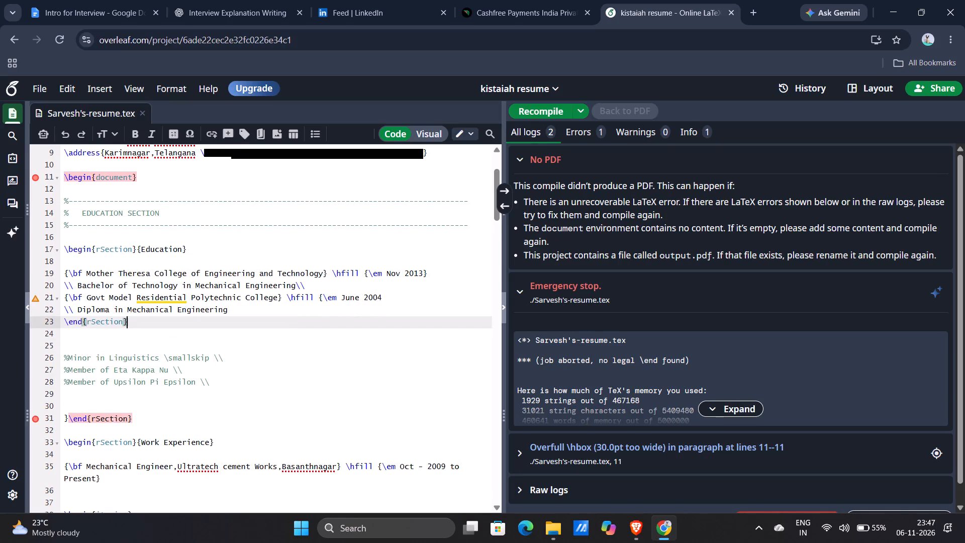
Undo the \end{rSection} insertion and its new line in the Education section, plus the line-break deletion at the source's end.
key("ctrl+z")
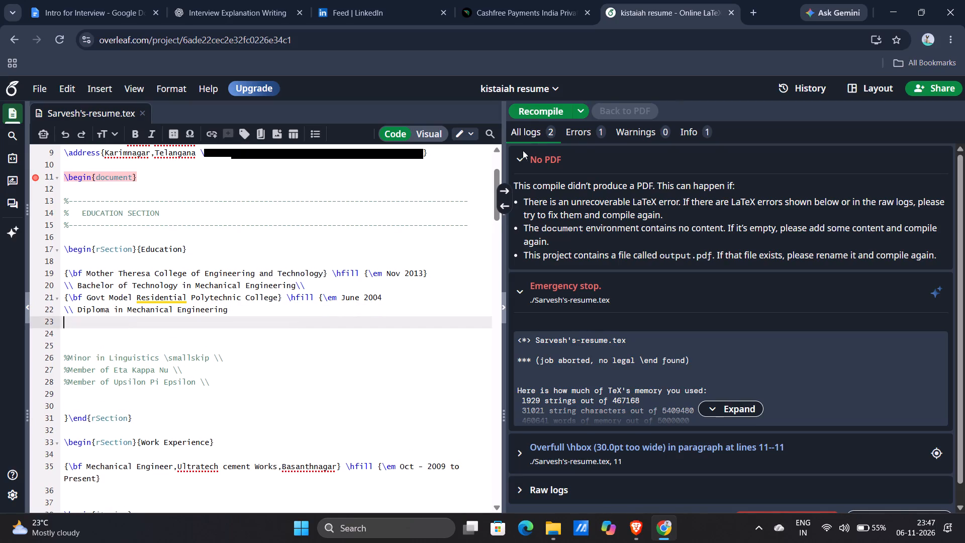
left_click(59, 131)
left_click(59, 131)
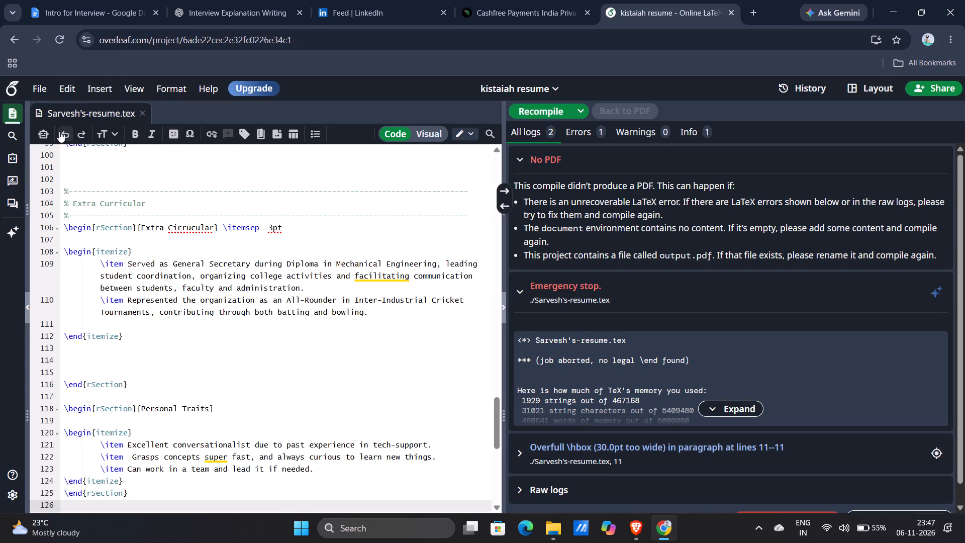
scroll(207, 302, "down", 4)
scroll(207, 302, "up", 6)
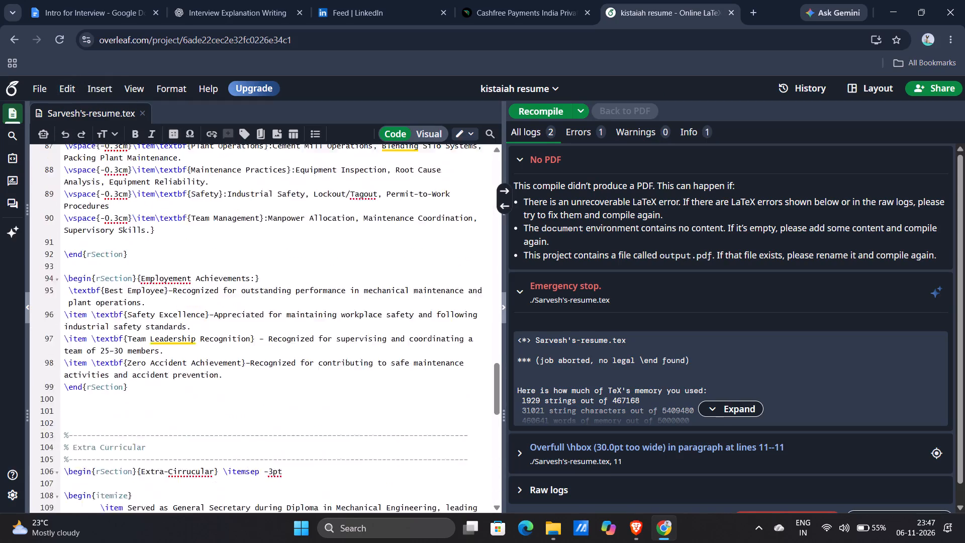
scroll(207, 302, "up", 5)
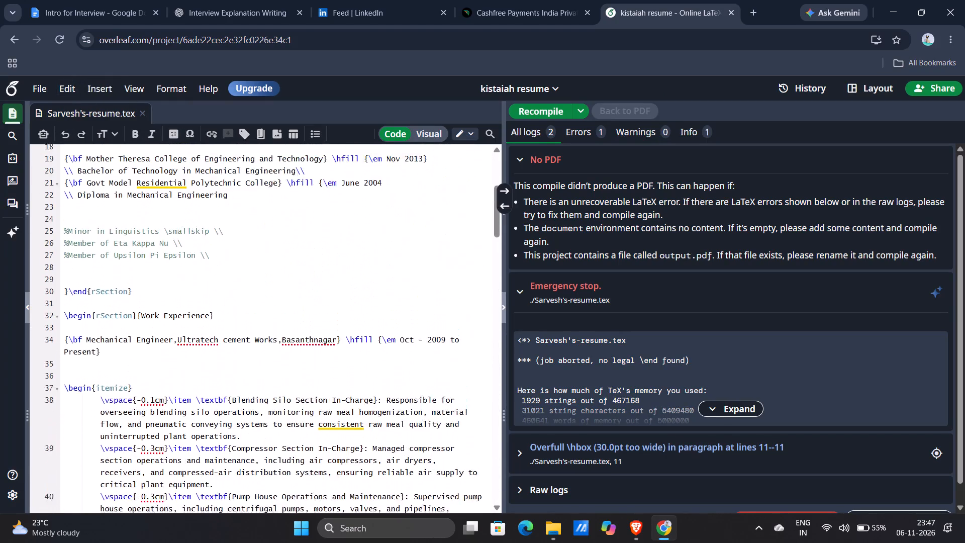
scroll(207, 302, "up", 2)
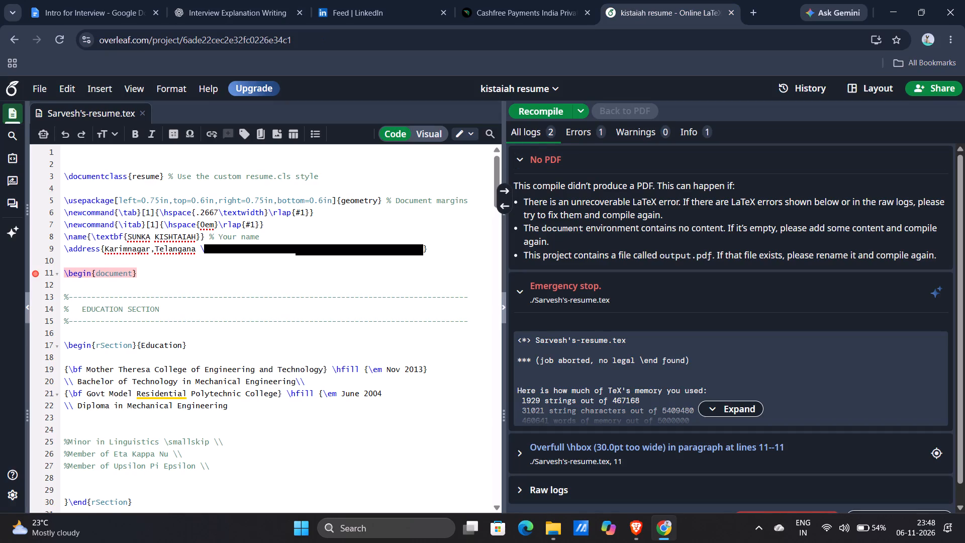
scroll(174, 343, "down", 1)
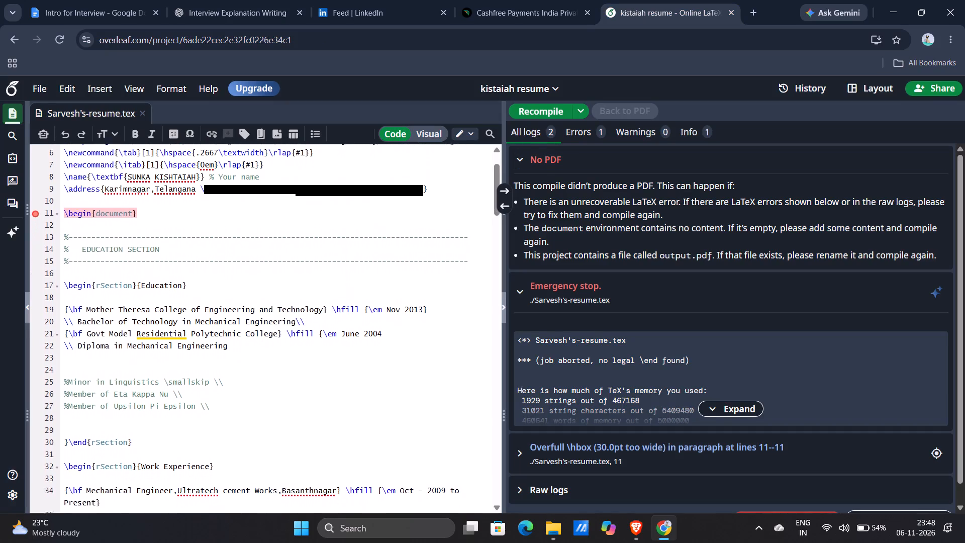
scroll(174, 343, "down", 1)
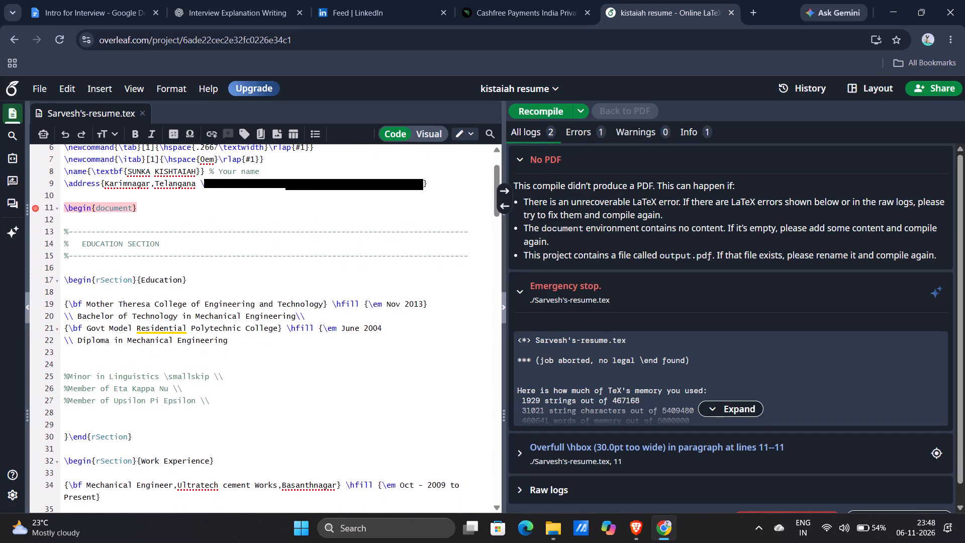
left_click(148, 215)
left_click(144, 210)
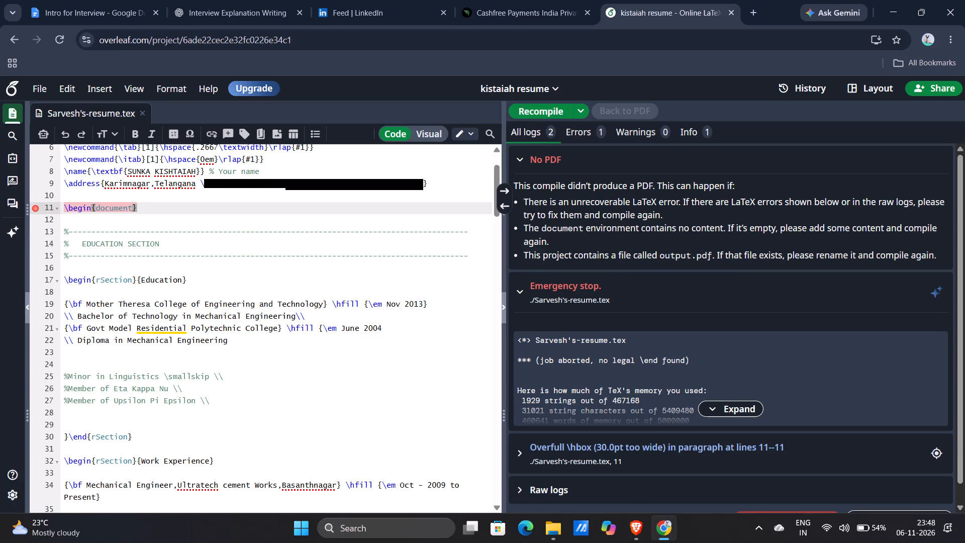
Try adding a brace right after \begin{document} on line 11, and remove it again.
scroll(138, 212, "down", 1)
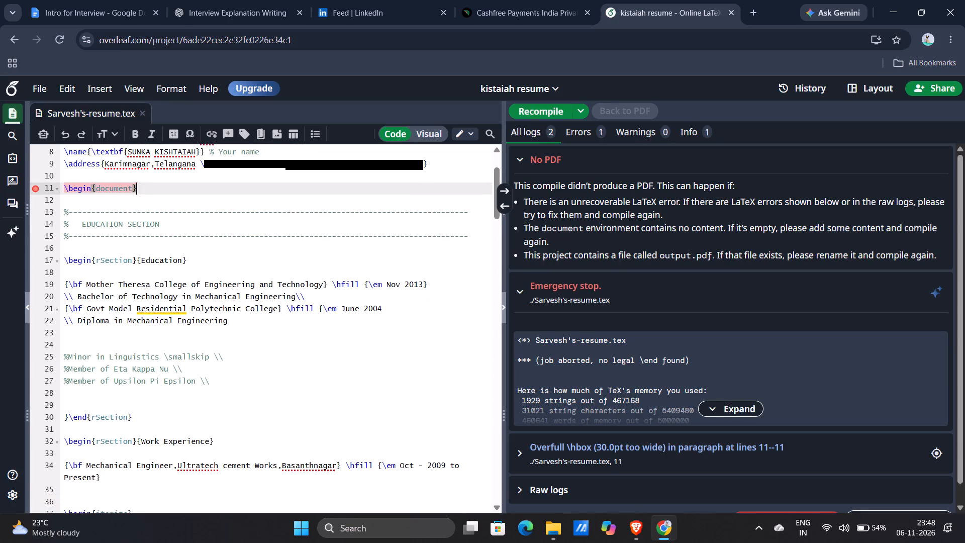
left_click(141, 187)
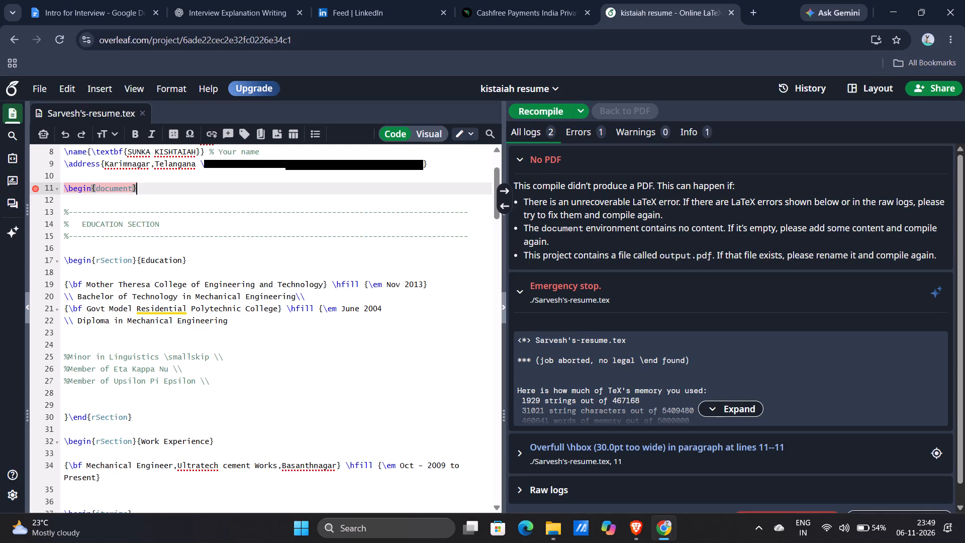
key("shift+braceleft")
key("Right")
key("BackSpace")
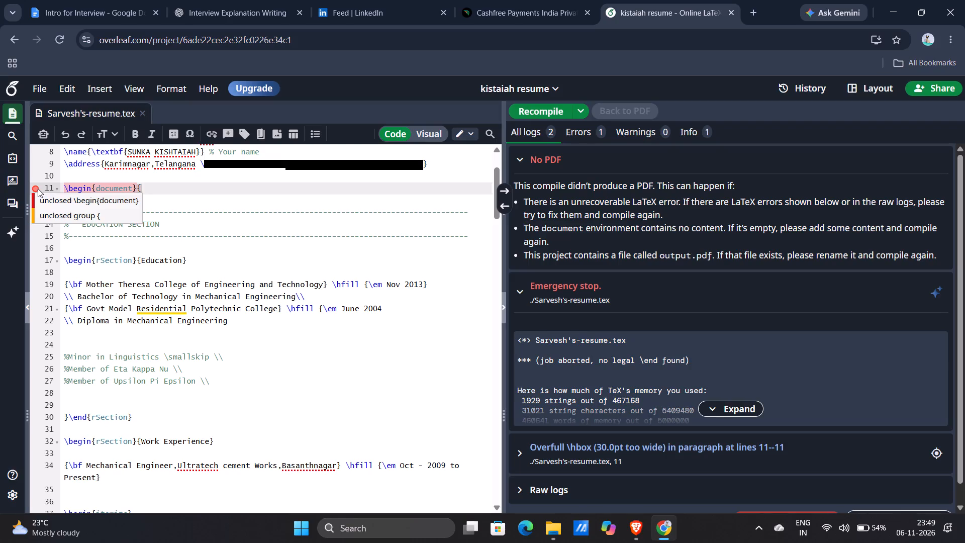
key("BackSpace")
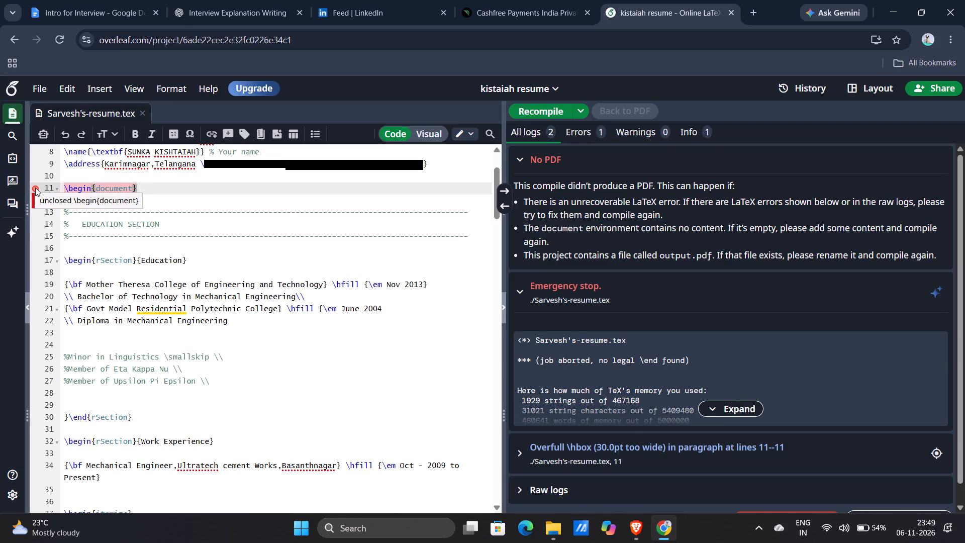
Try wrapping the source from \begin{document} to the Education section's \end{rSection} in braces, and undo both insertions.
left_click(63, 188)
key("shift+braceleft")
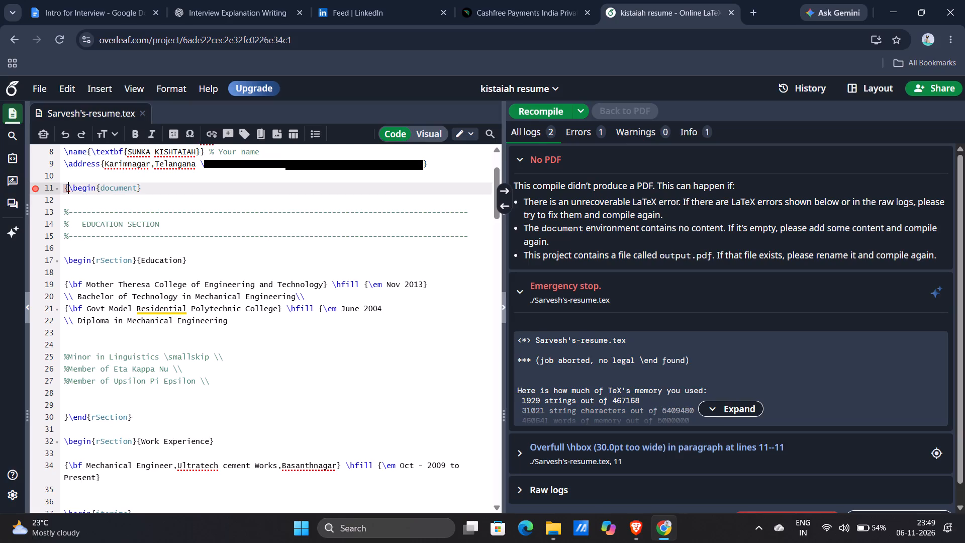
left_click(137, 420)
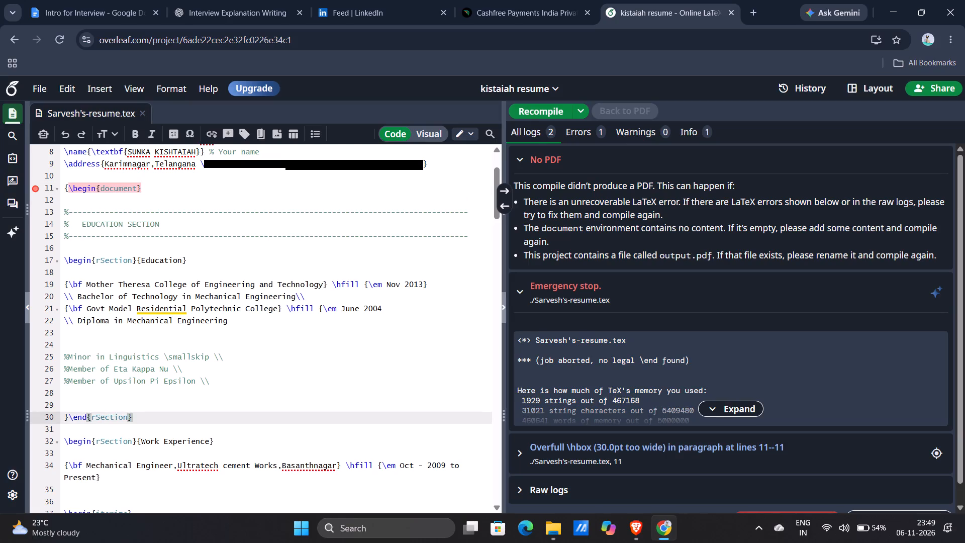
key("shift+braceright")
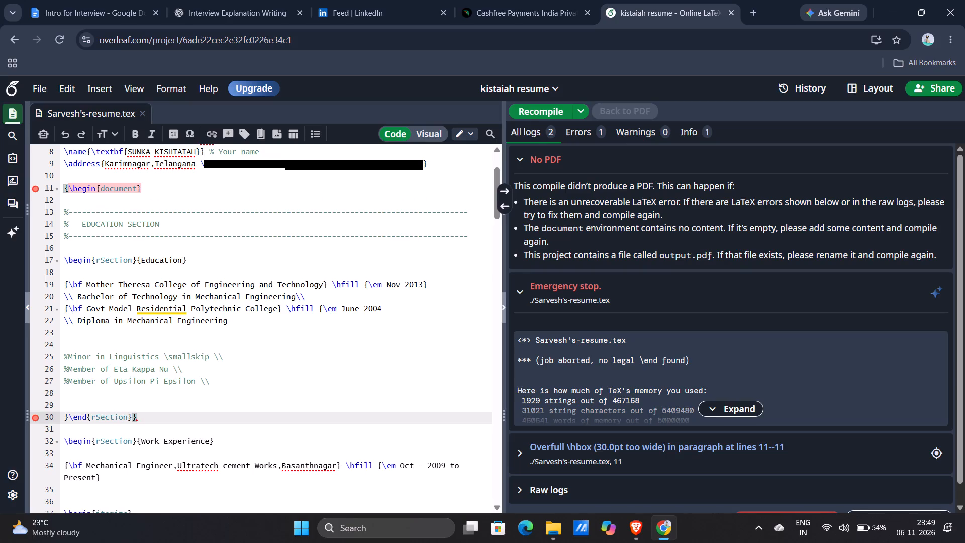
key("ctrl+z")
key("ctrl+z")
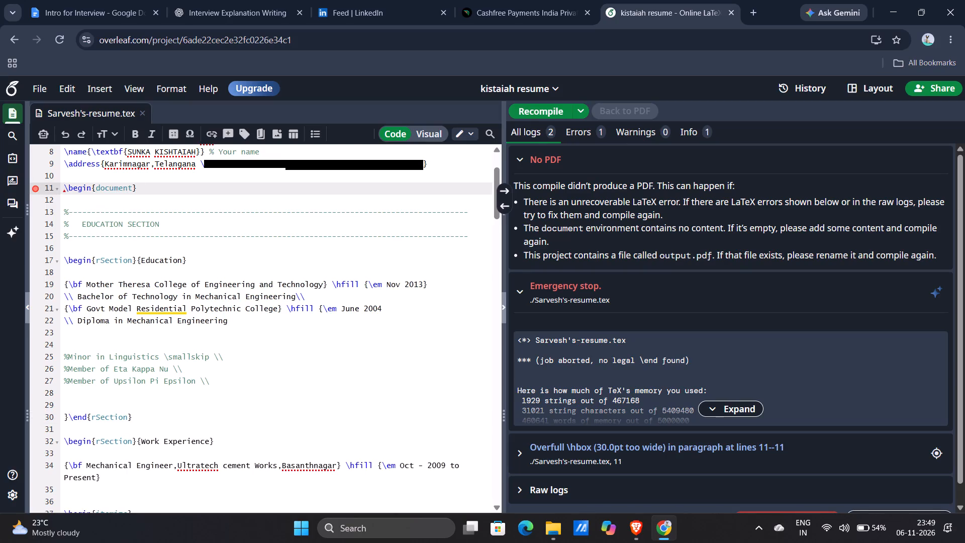
Undo the earlier source edits until the cricket item again reads "Actively participated as an All-Rounder", with \end{document} restored, and recompile the resume.
left_click(101, 423)
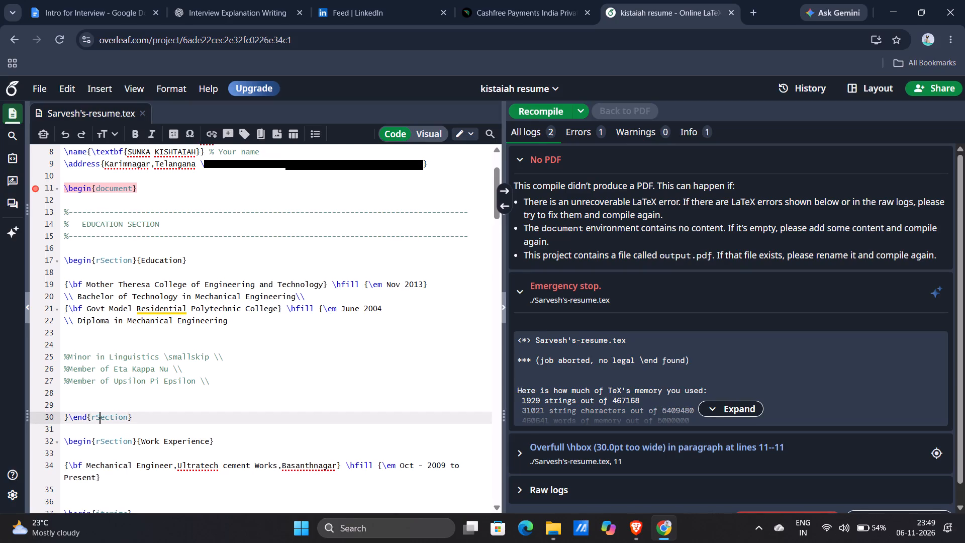
key("ctrl+z")
key("ctrl+z")
key("ctrl+z")
key("ctrl+z")
key("ctrl+z")
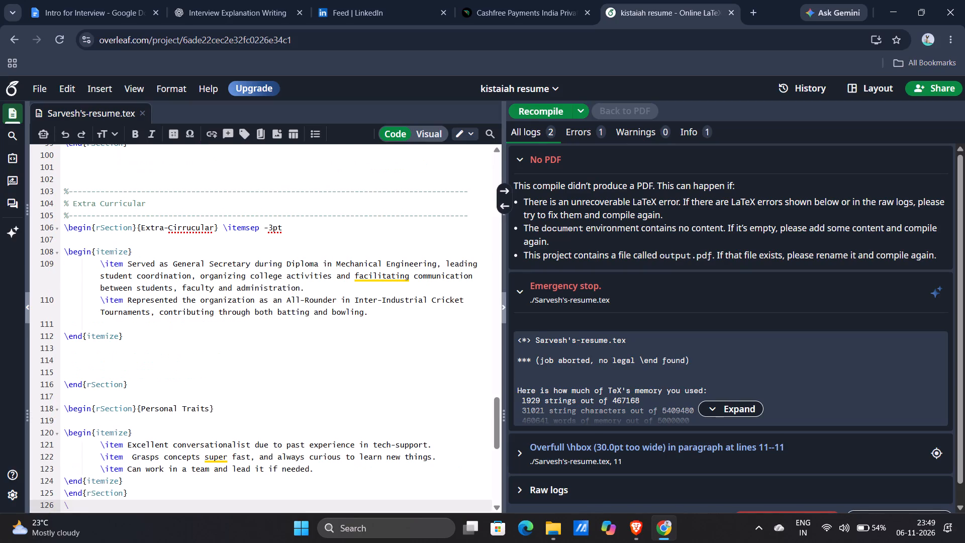
key("ctrl+z")
key("ctrl+z")
key("ctrl+z")
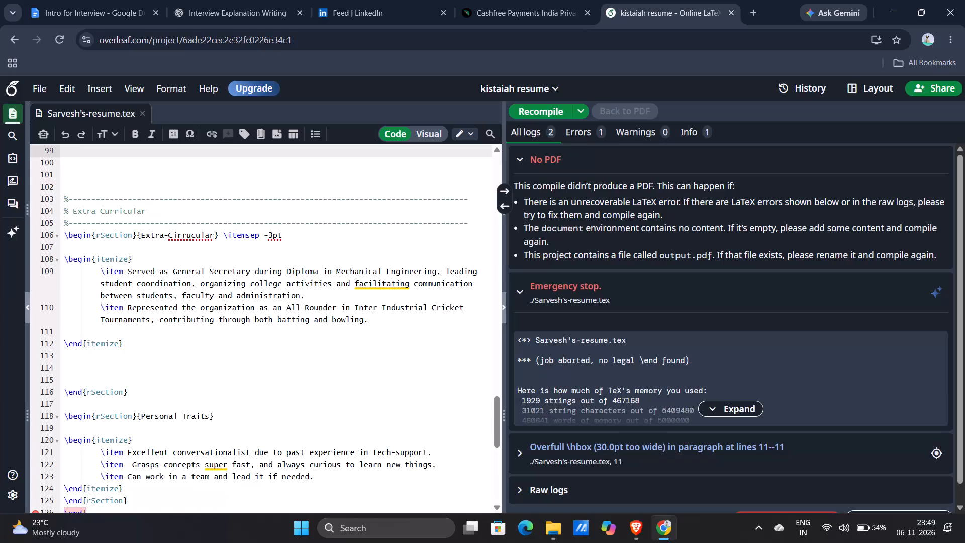
key("ctrl+z")
key("ctrl+z")
key("ctrl+z")
key("ctrl+z")
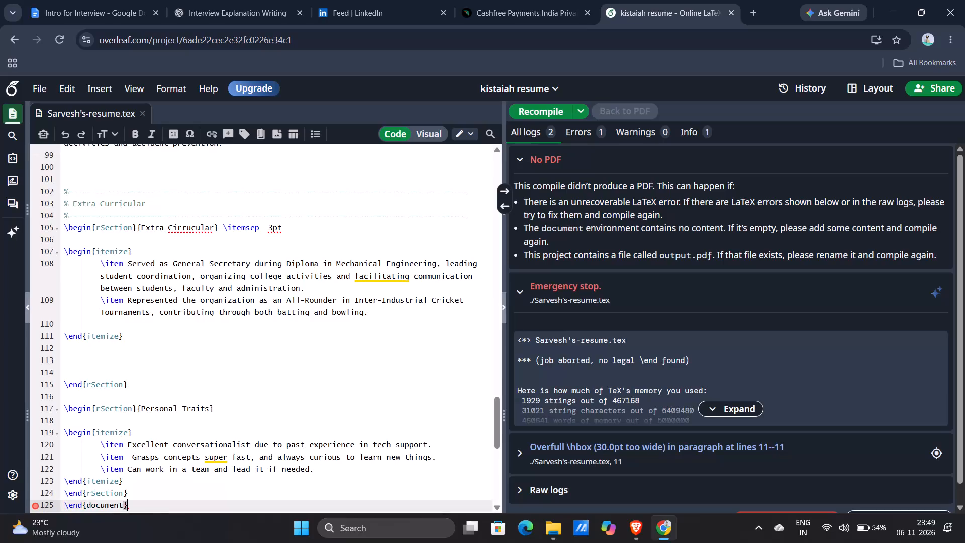
key("ctrl+z")
key("ctrl+z")
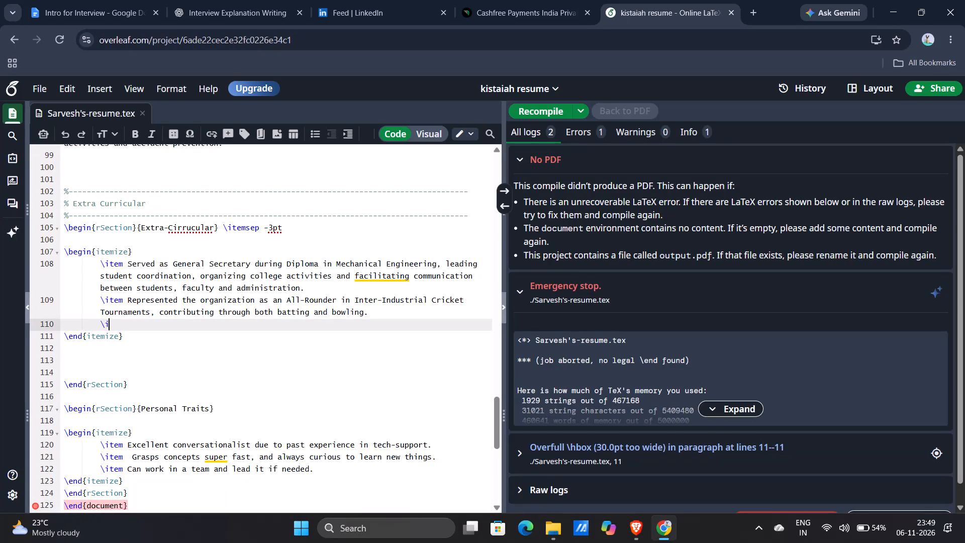
key("ctrl+z")
key("ctrl+z")
key("ctrl+z")
key("ctrl+z")
key("ctrl+z")
key("ctrl+z")
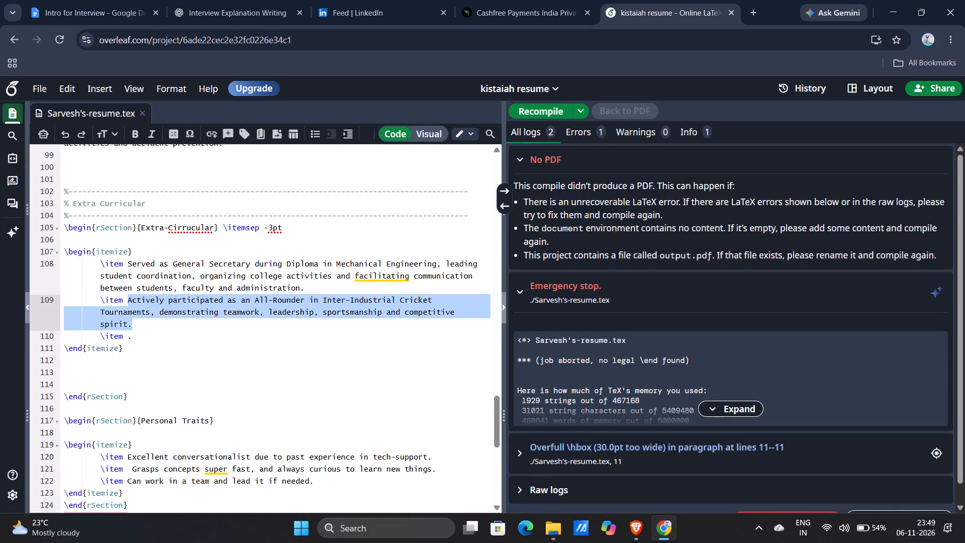
left_click(526, 114)
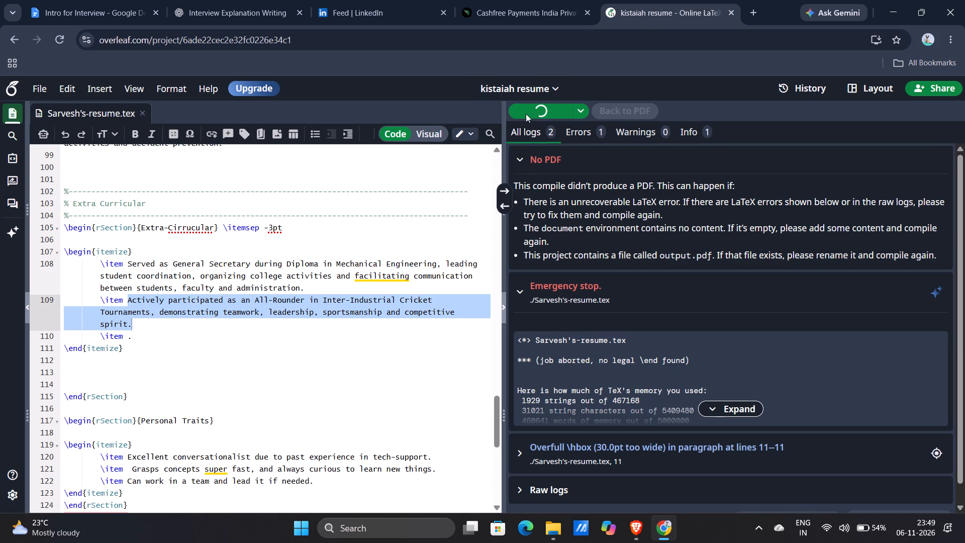
scroll(683, 274, "up", 3)
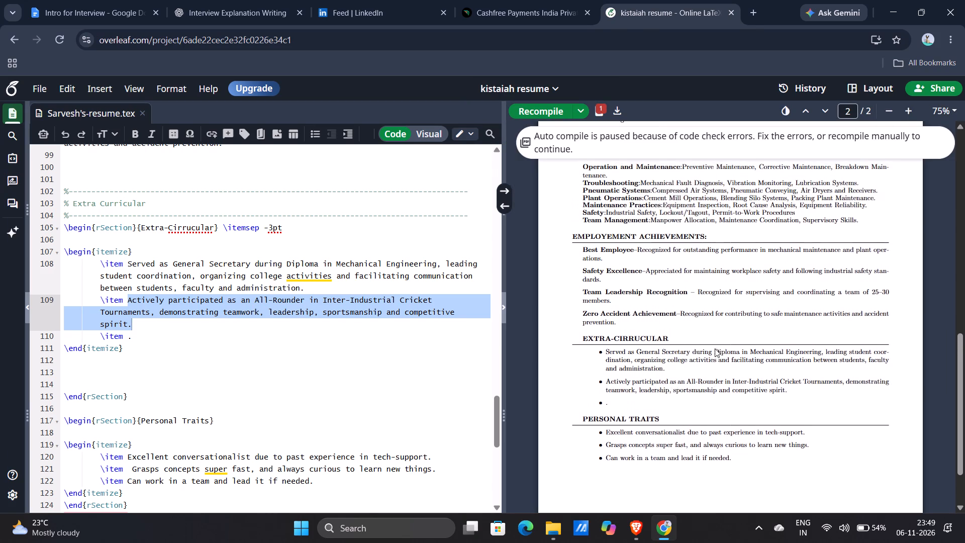
Delete the Personal Traits source from its \begin{rSection} line through its last \item, and recompile the resume.
scroll(292, 418, "down", 2)
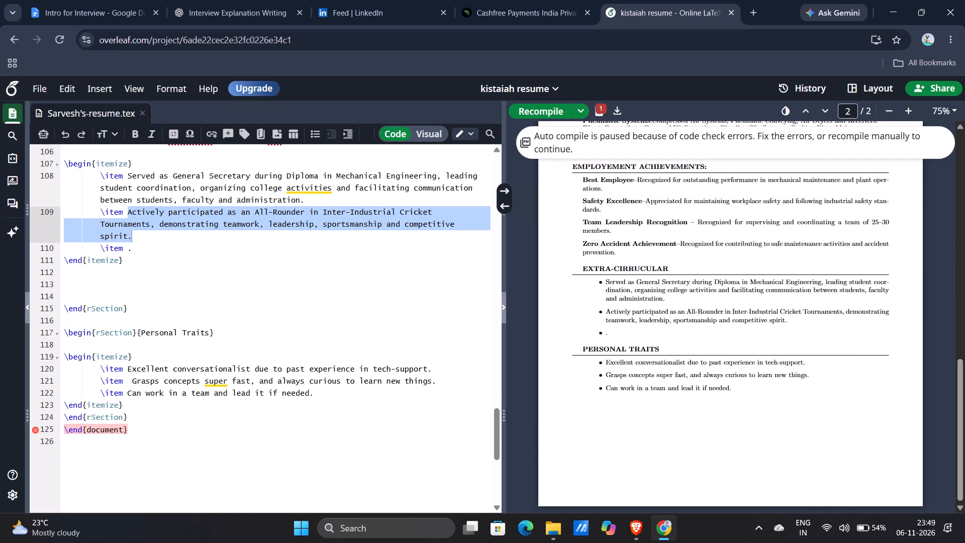
left_click_drag(314, 396, 283, 395)
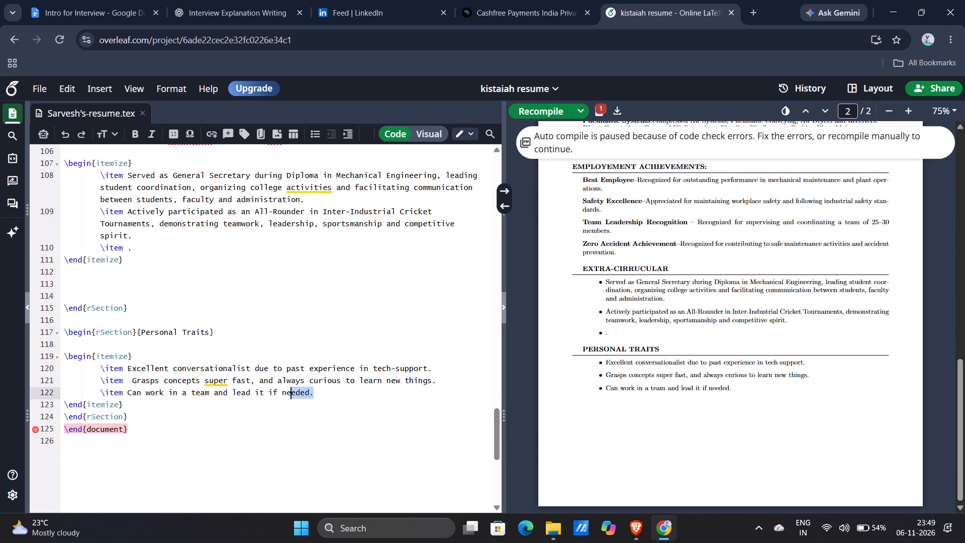
left_click_drag(283, 395, 19, 341)
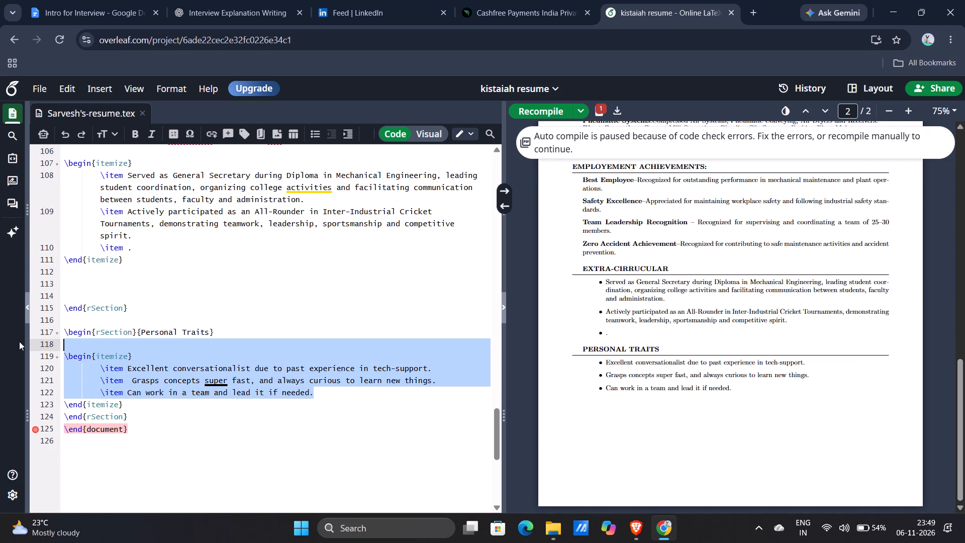
left_click_drag(19, 341, 38, 332)
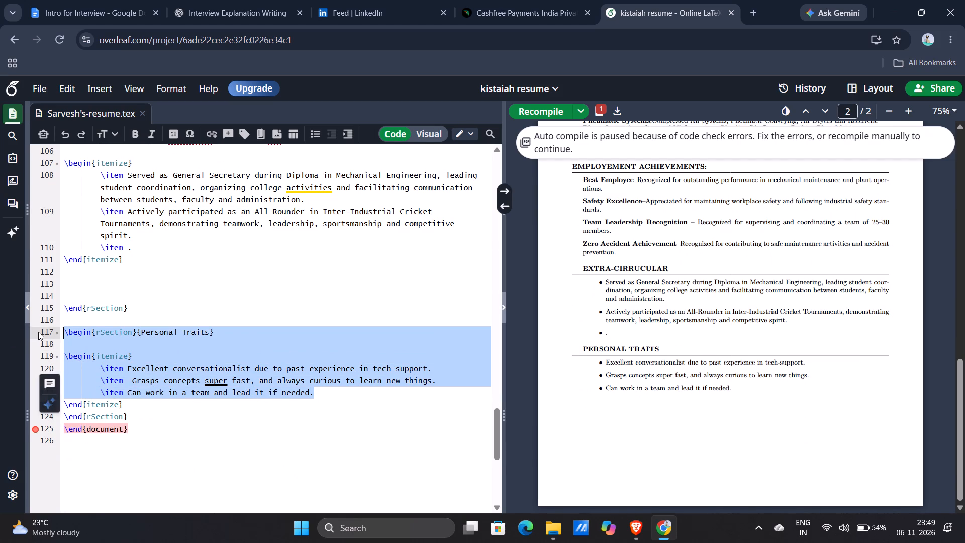
key("BackSpace")
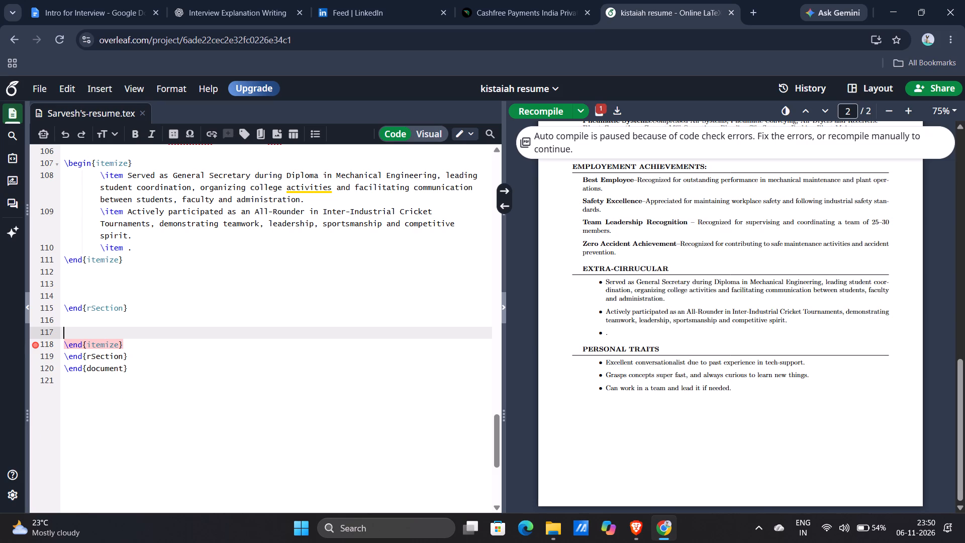
left_click(560, 113)
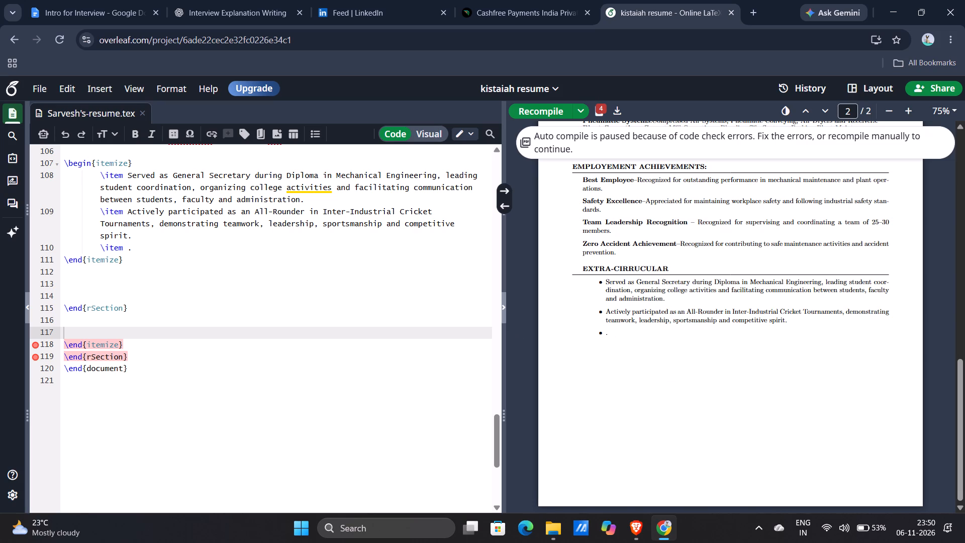
Go to the stray period in the third, empty \item of the Extra-Curricular list.
left_click(129, 250)
Delete the third \item and its stray period from the Extra-Curricular list, and recompile the resume.
key("Right")
key("BackSpace")
key("BackSpace")
key("BackSpace")
key("BackSpace")
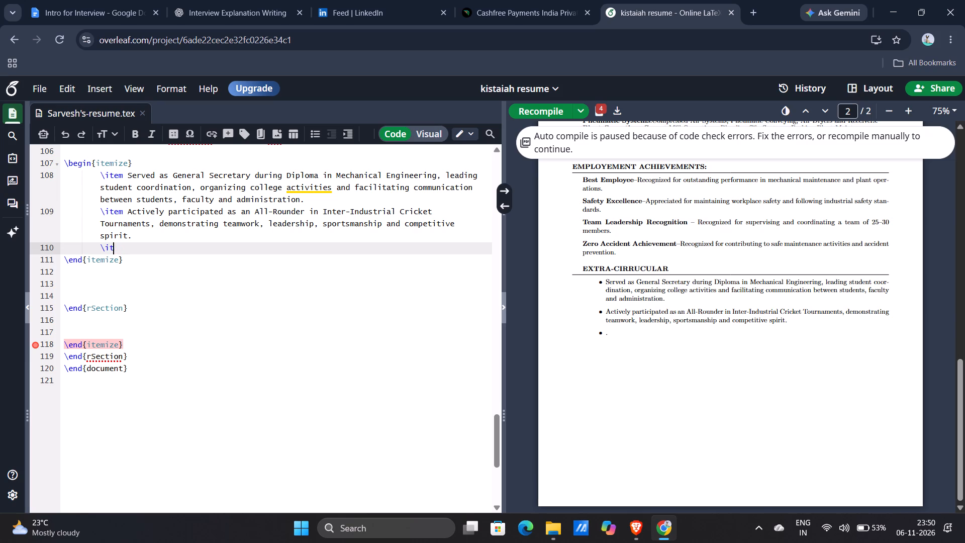
key("BackSpace")
key("BackSpace")
key("BackSpace")
key("BackSpace")
left_click(550, 106)
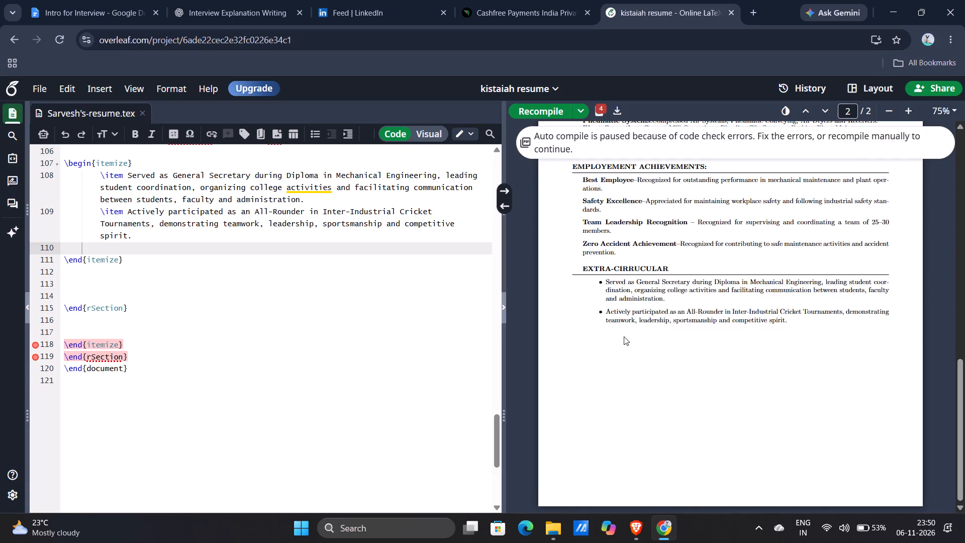
Check both pages of the compiled resume and download it as a PDF.
scroll(624, 336, "up", 6)
scroll(624, 336, "down", 2)
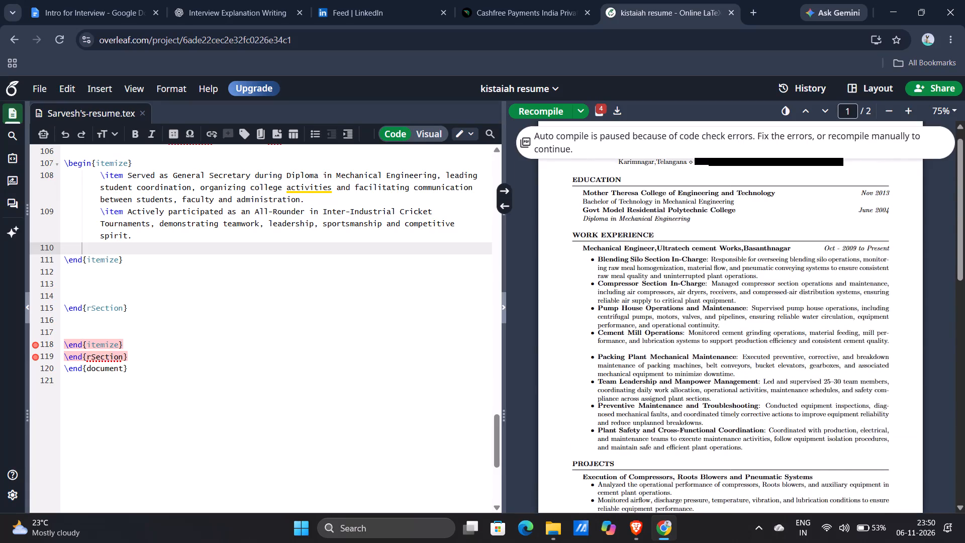
scroll(624, 336, "down", 3)
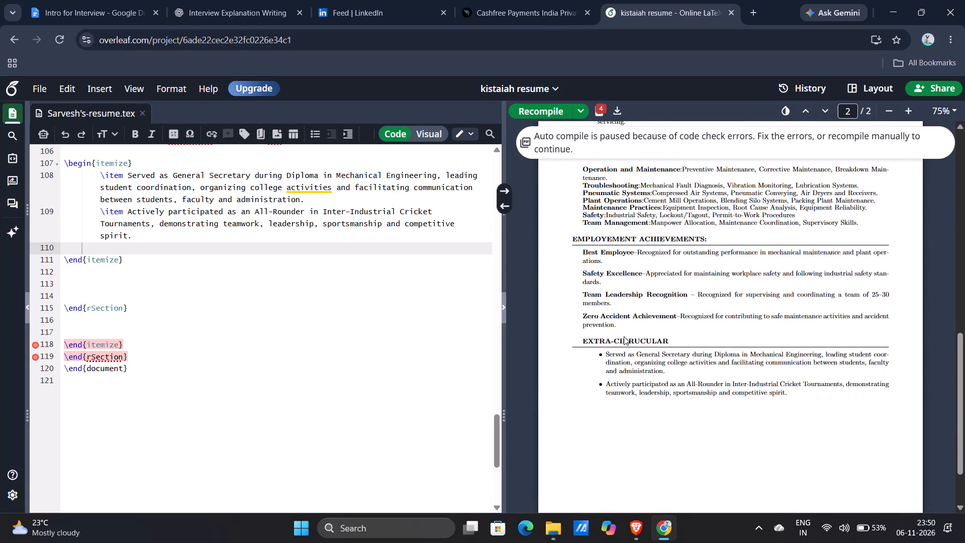
left_click(615, 106)
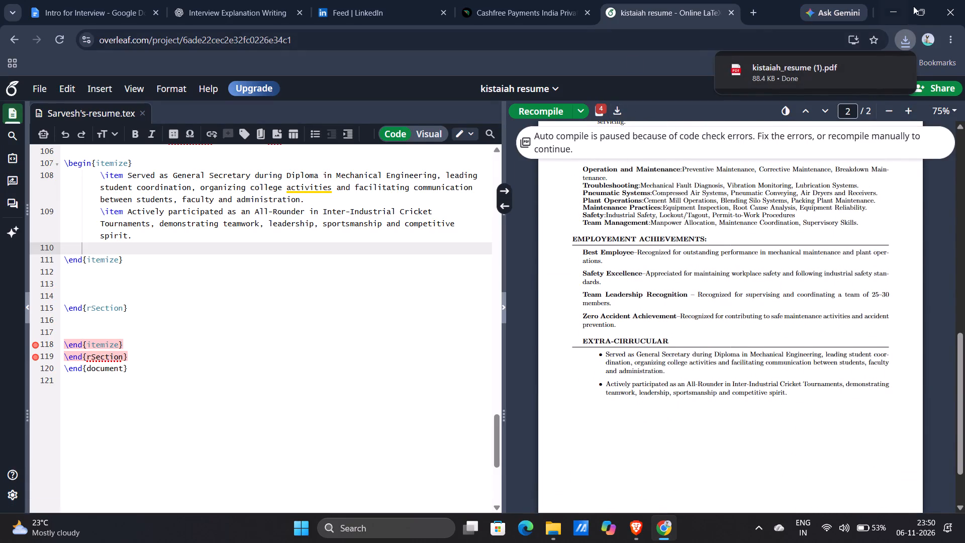